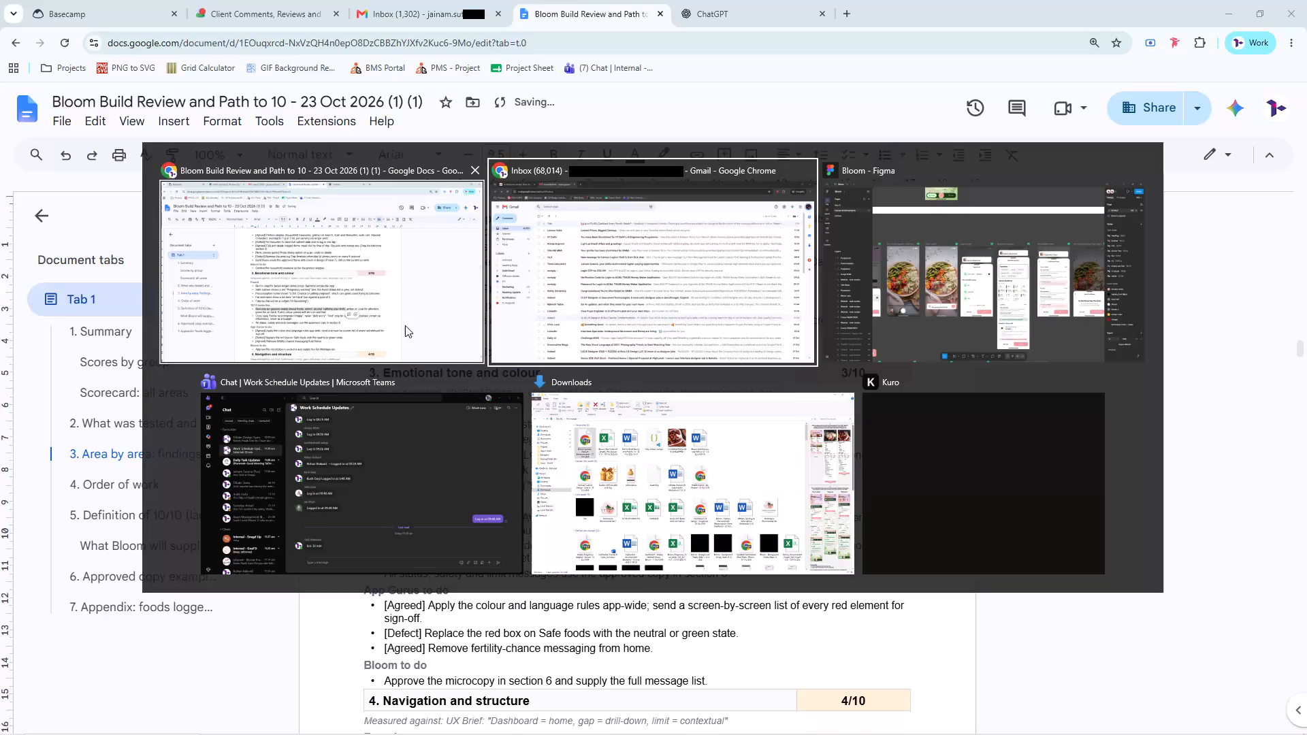
# Switch from the Bloom build review document to the Bloom design file in Figma.
pyautogui.click(372, 262)
pyautogui.hotkey('alt', 'Tab')
pyautogui.hotkey('alt', 'Tab')
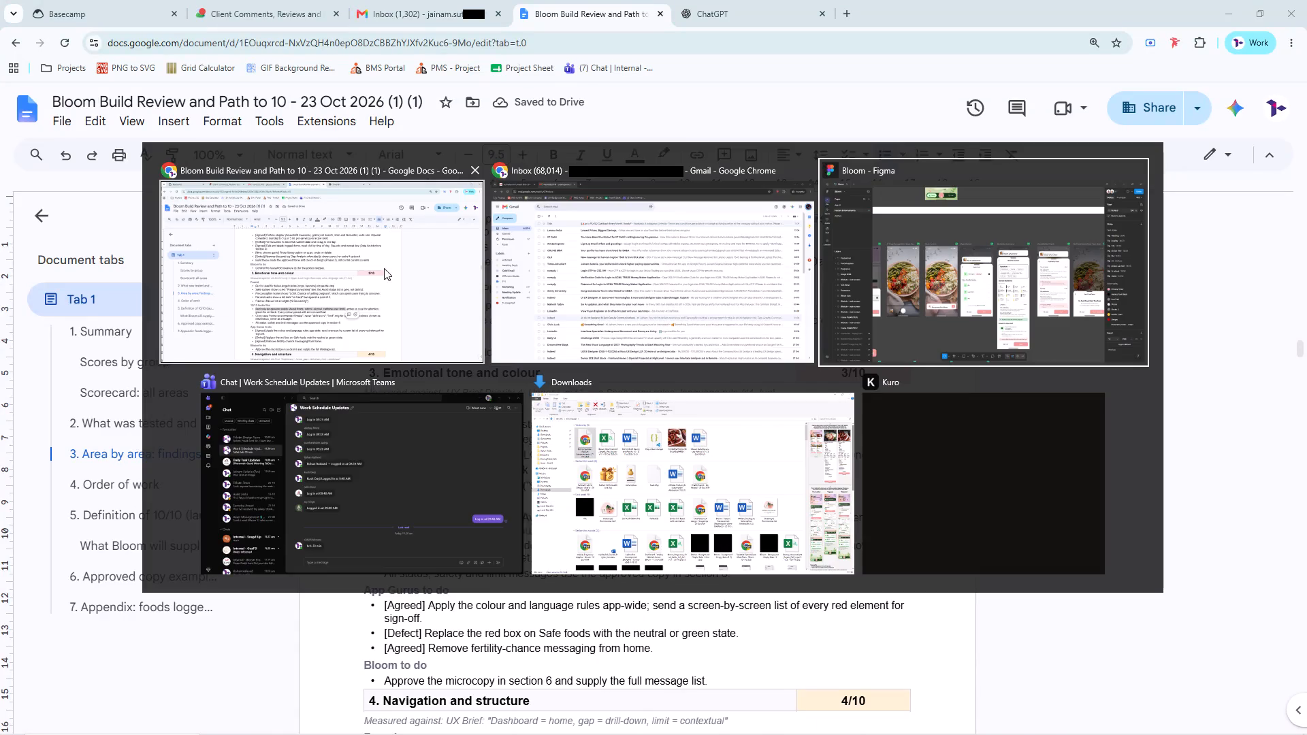
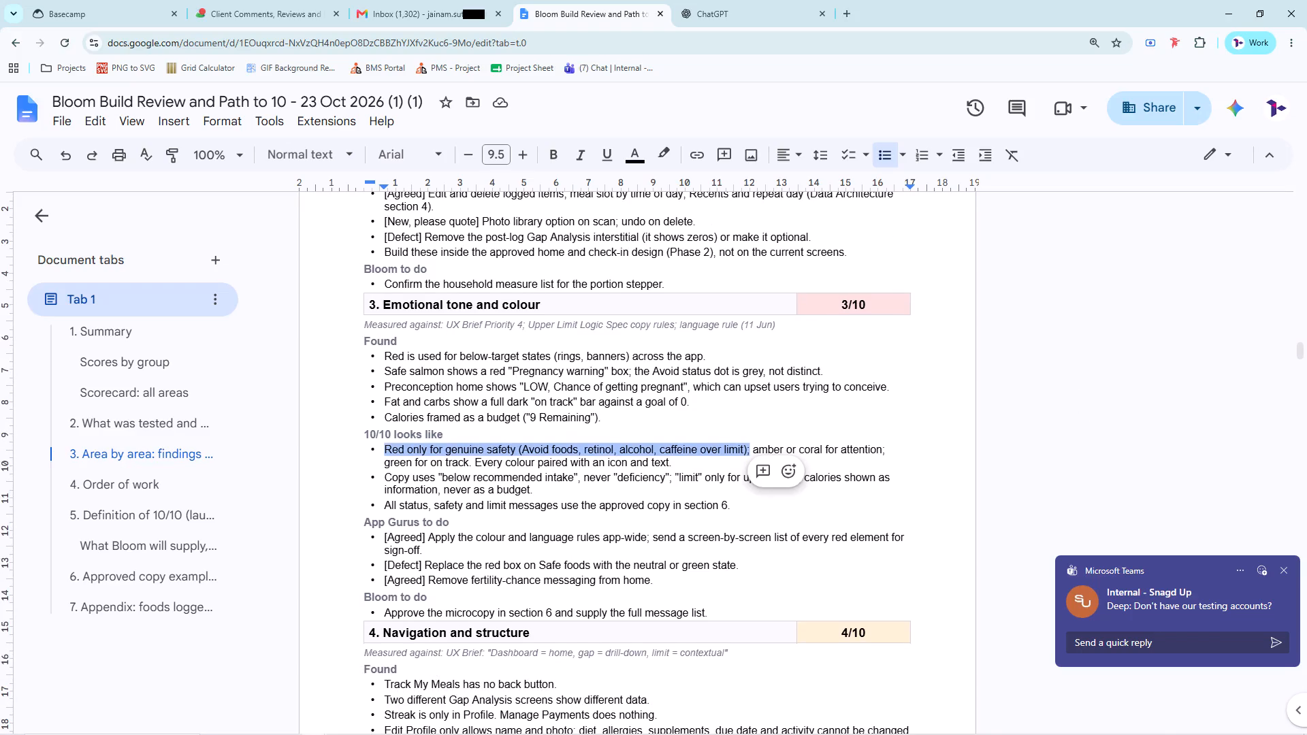
# Read the "10/10 looks like" criteria on copy wording and approved status messages under Emotional tone and colour.
pyautogui.moveTo(512, 482); pyautogui.dragTo(660, 473)
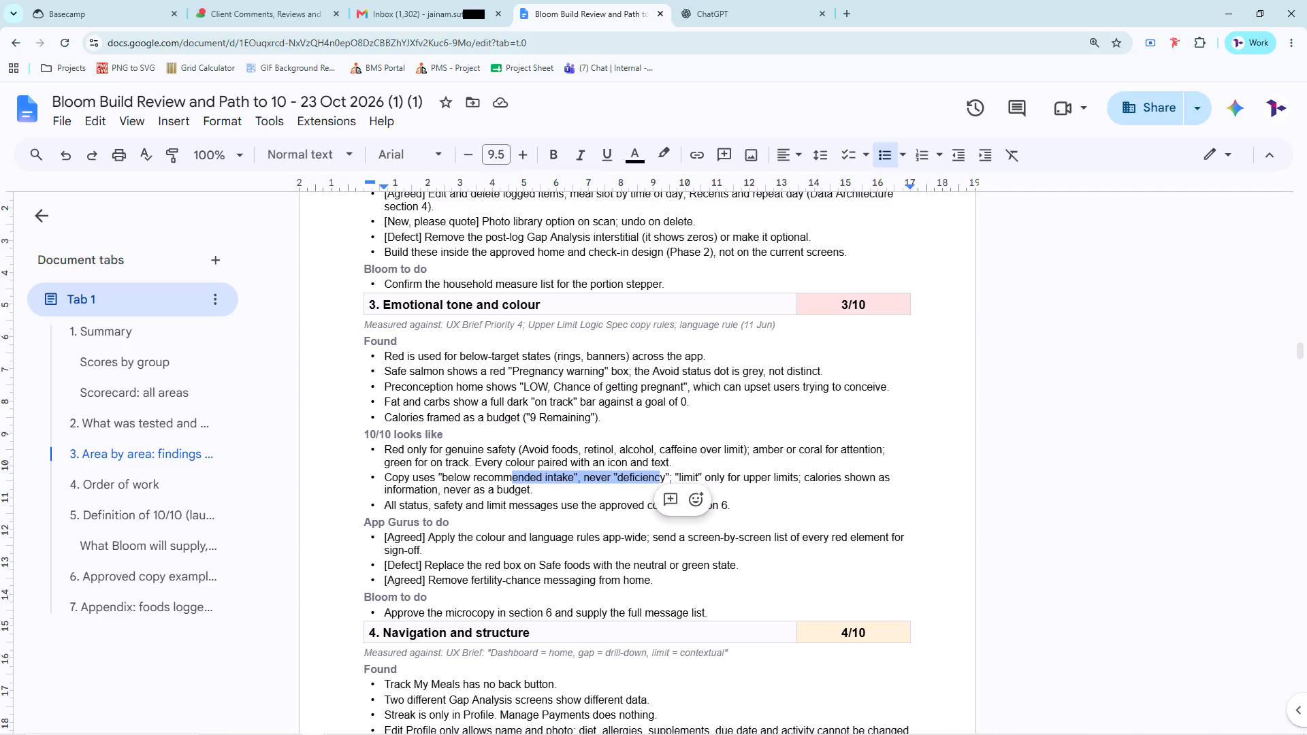
pyautogui.click(443, 504)
pyautogui.click(483, 506)
pyautogui.click(521, 506)
pyautogui.click(575, 506)
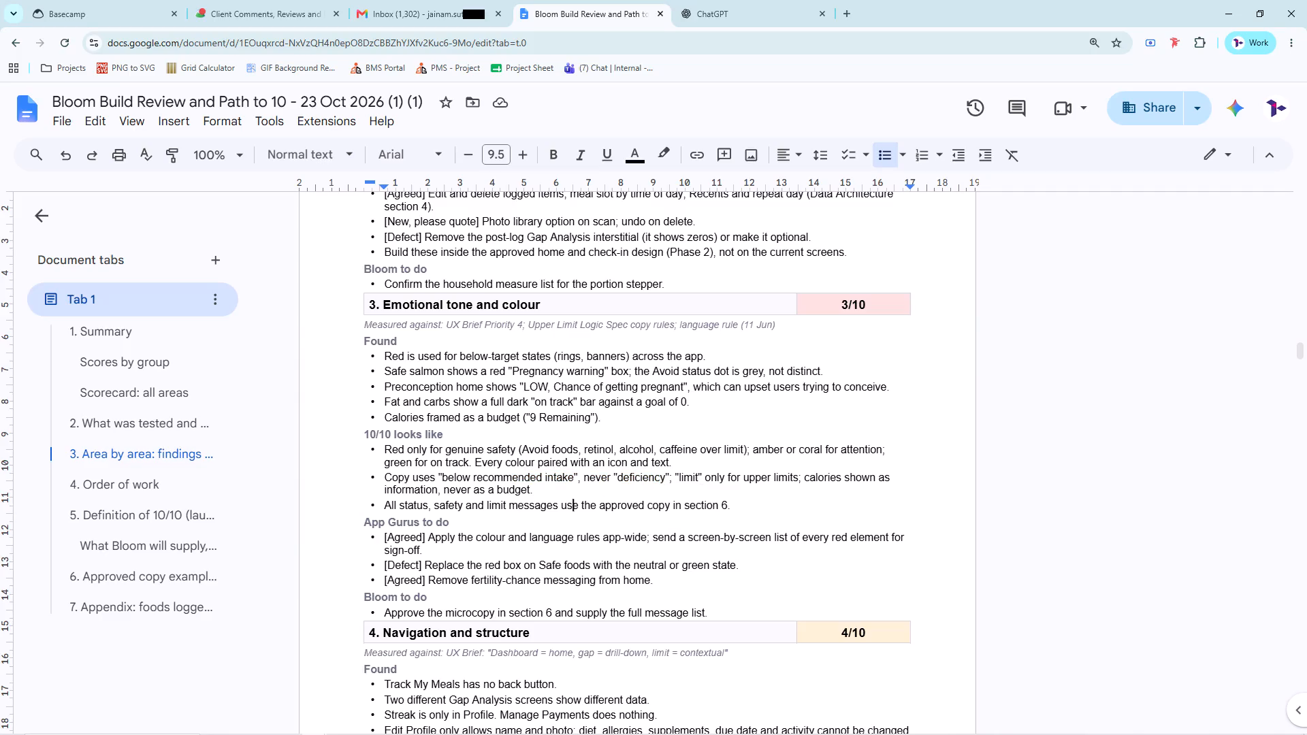
pyautogui.click(624, 502)
pyautogui.click(685, 504)
pyautogui.click(705, 504)
pyautogui.click(732, 504)
# Read the App Gurus defect item about the red box on Safe foods in the same section.
pyautogui.click(445, 563)
pyautogui.click(513, 563)
pyautogui.click(531, 563)
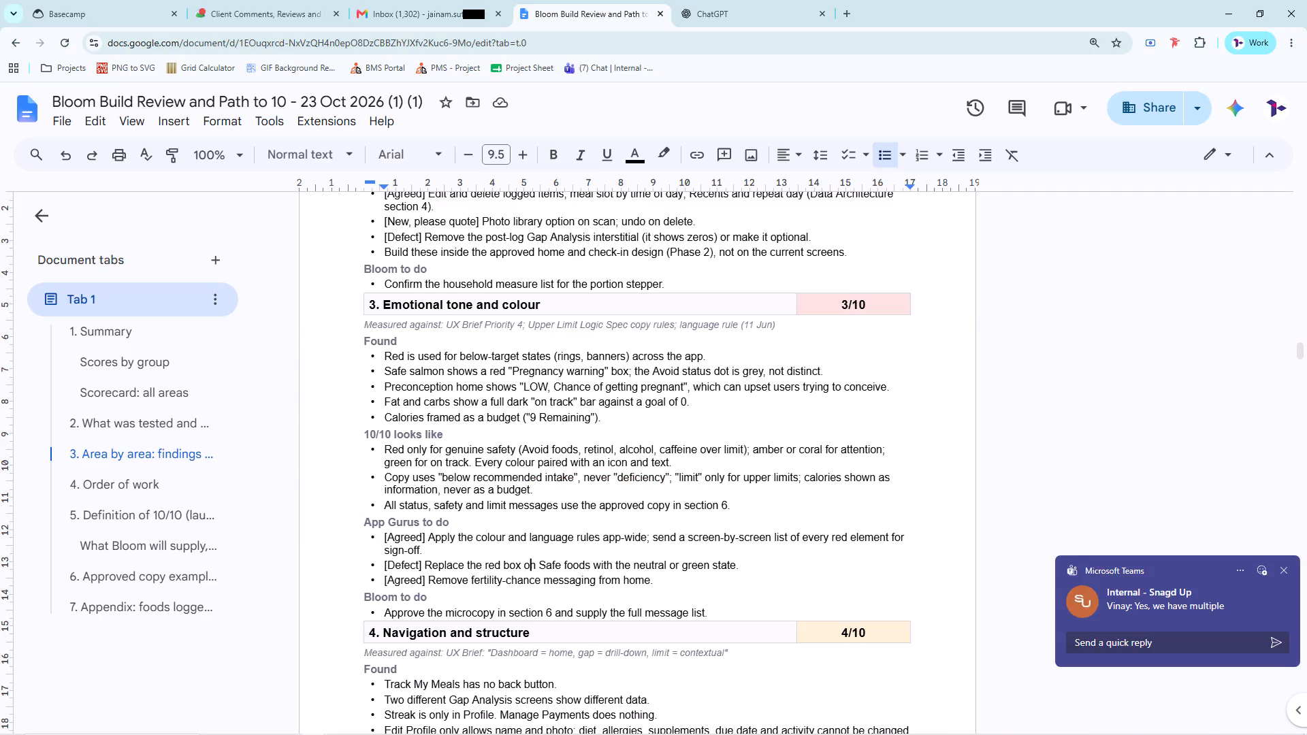
pyautogui.click(548, 563)
pyautogui.click(571, 563)
pyautogui.click(606, 566)
pyautogui.click(630, 567)
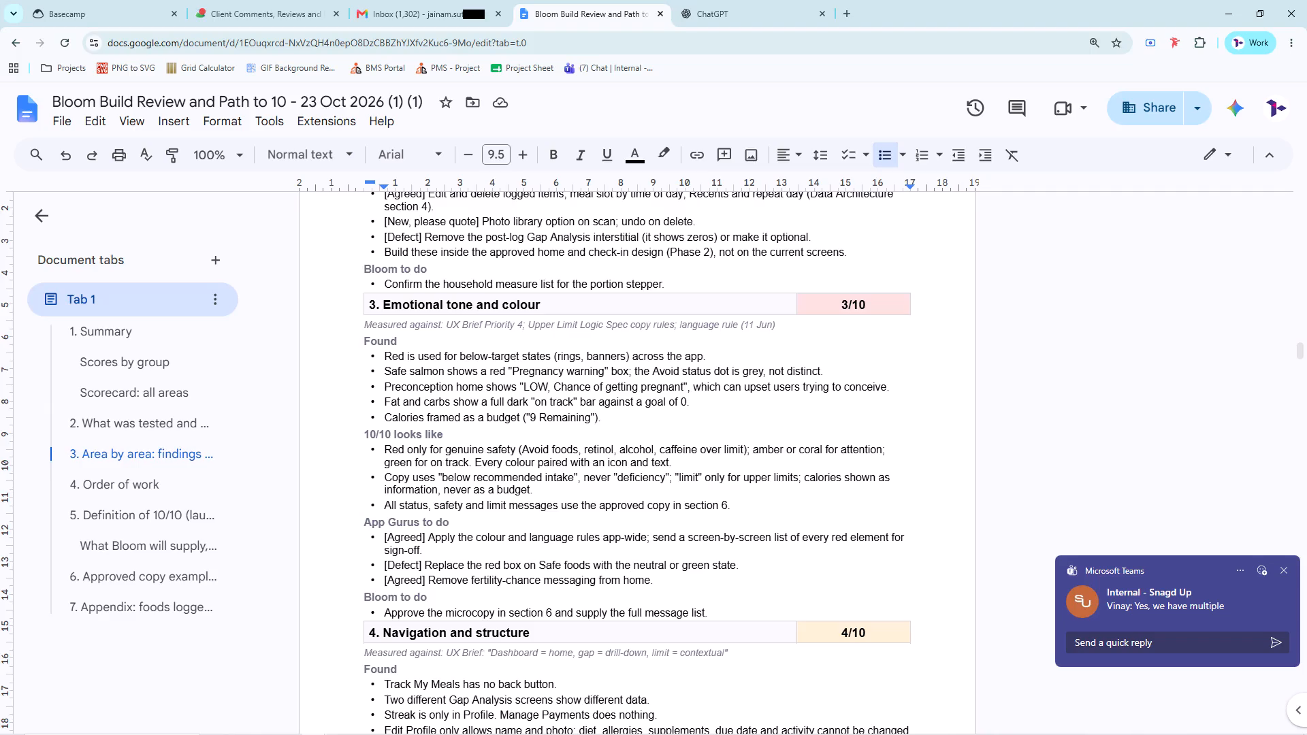
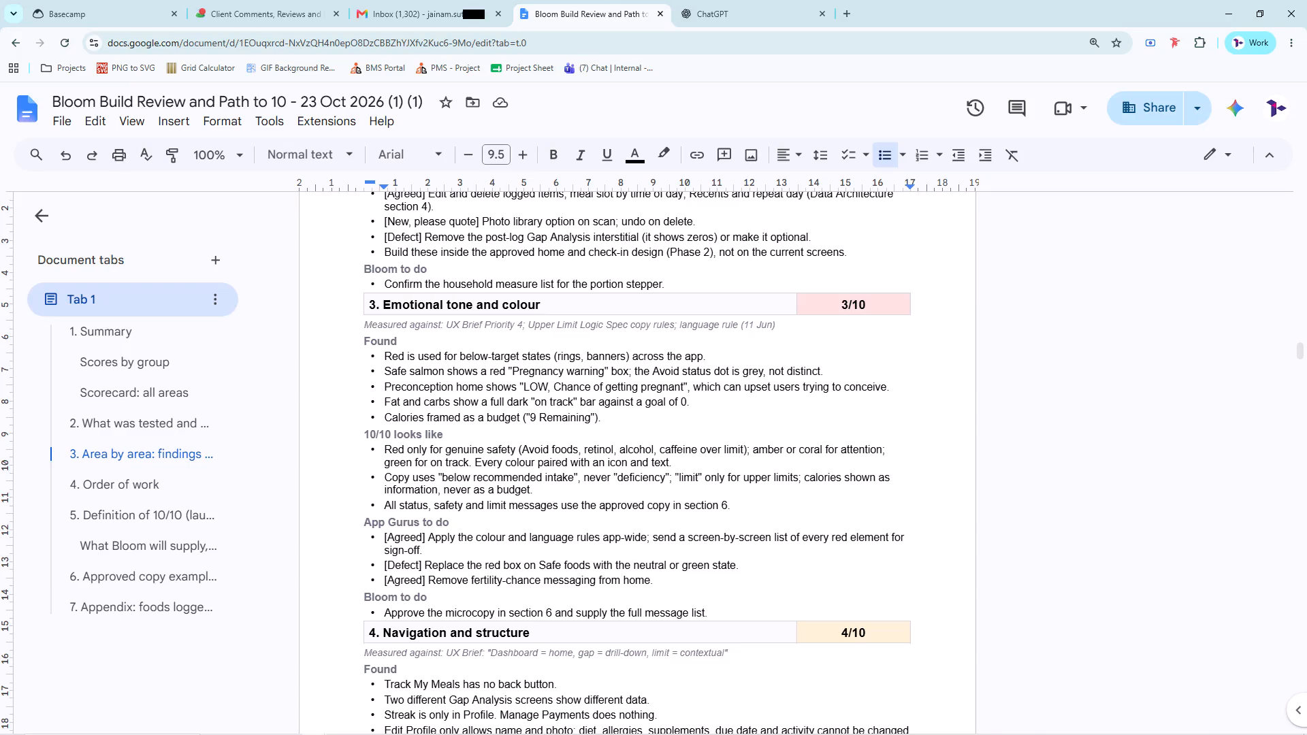
# Copy the defect text "Replace the red box on Safe foods with the neutral or green state." and switch to the previously used application.
pyautogui.click(480, 569)
pyautogui.click(547, 570)
pyautogui.click(579, 570)
pyautogui.click(600, 571)
pyautogui.click(620, 571)
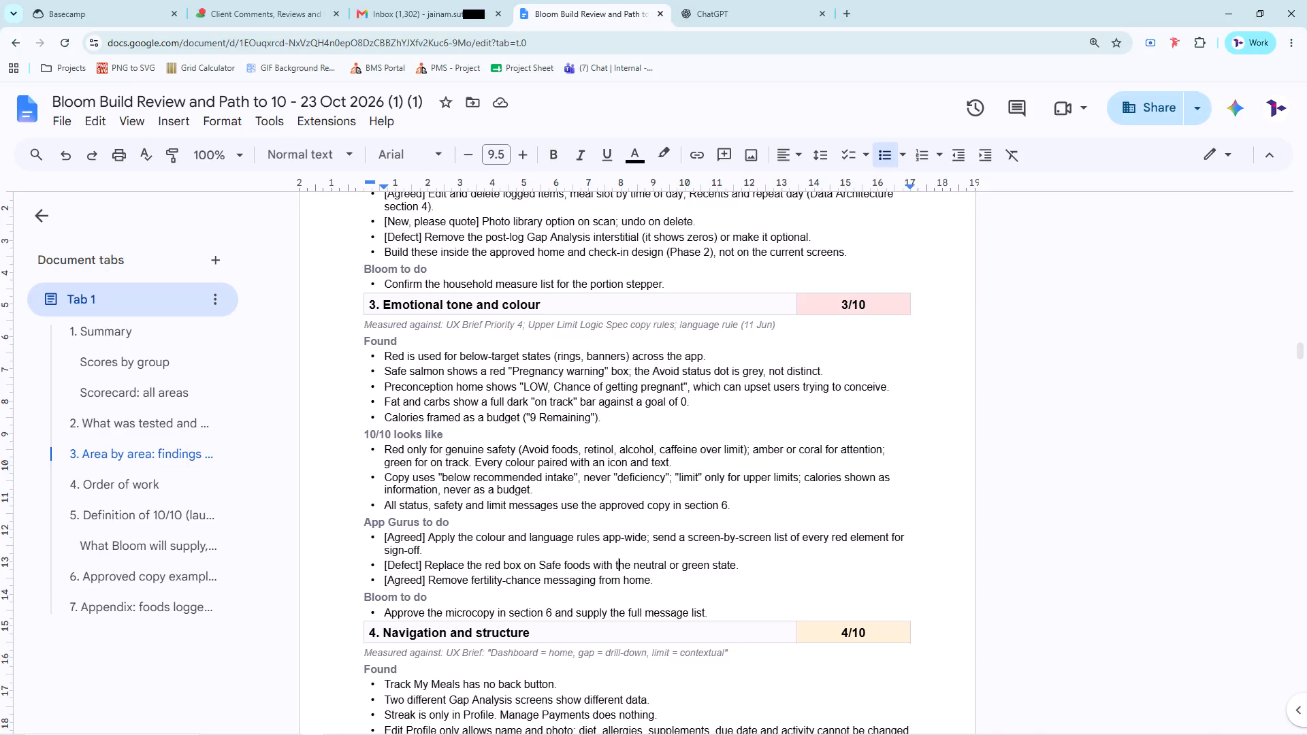
pyautogui.click(649, 572)
pyautogui.click(675, 572)
pyautogui.moveTo(743, 566); pyautogui.dragTo(449, 559)
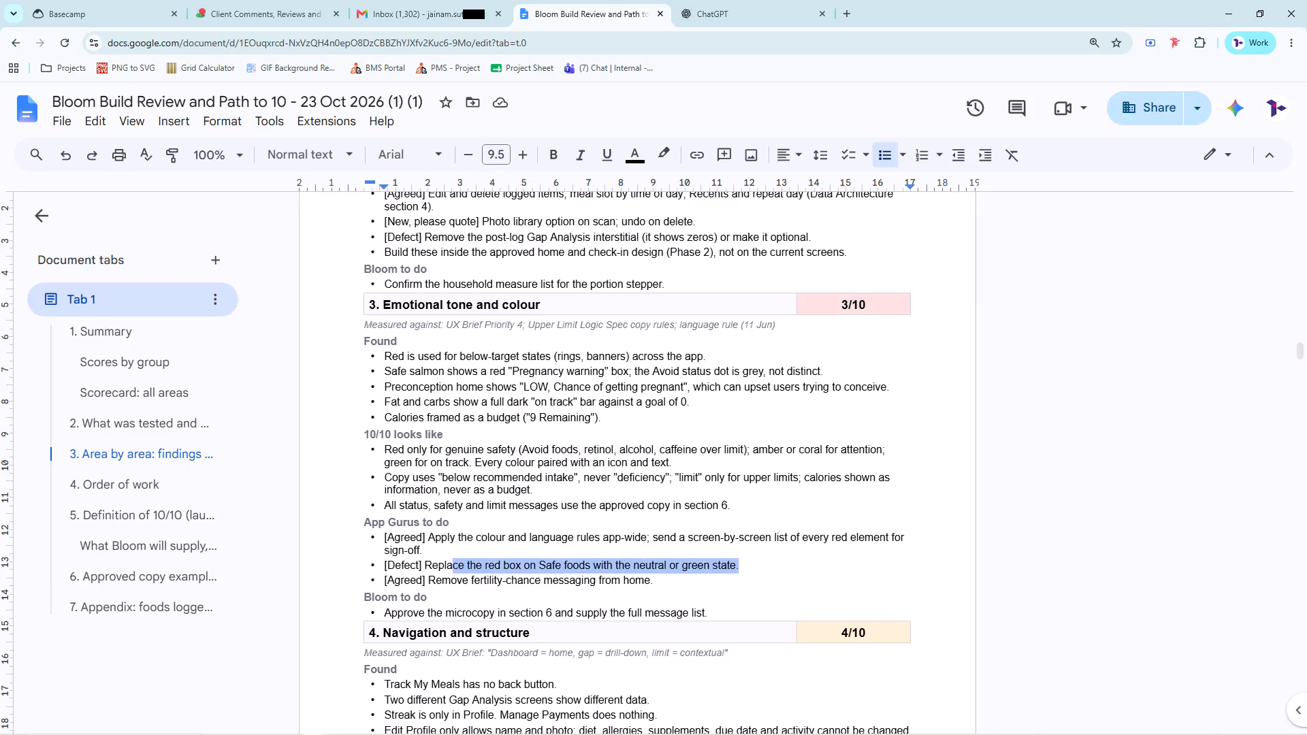
pyautogui.moveTo(449, 559); pyautogui.dragTo(427, 563)
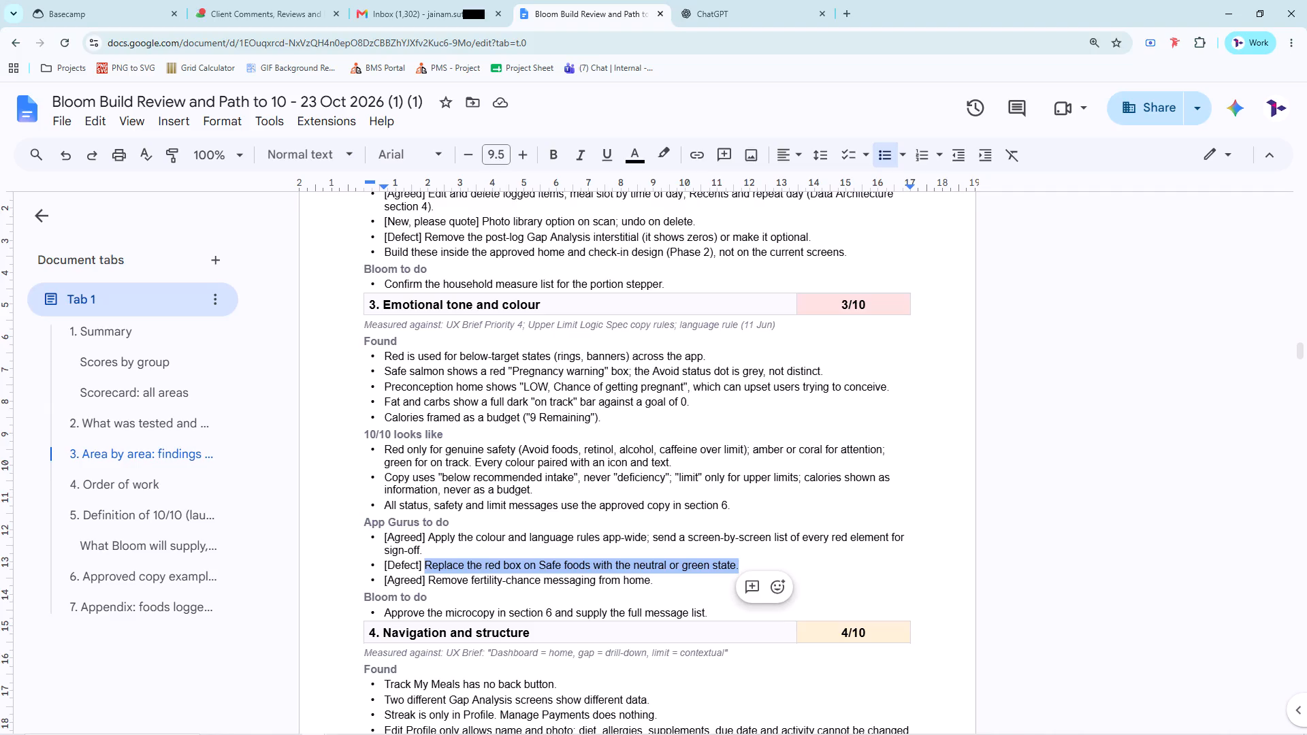
pyautogui.hotkey('ctrl', 'c')
pyautogui.hotkey('alt', 'Tab')
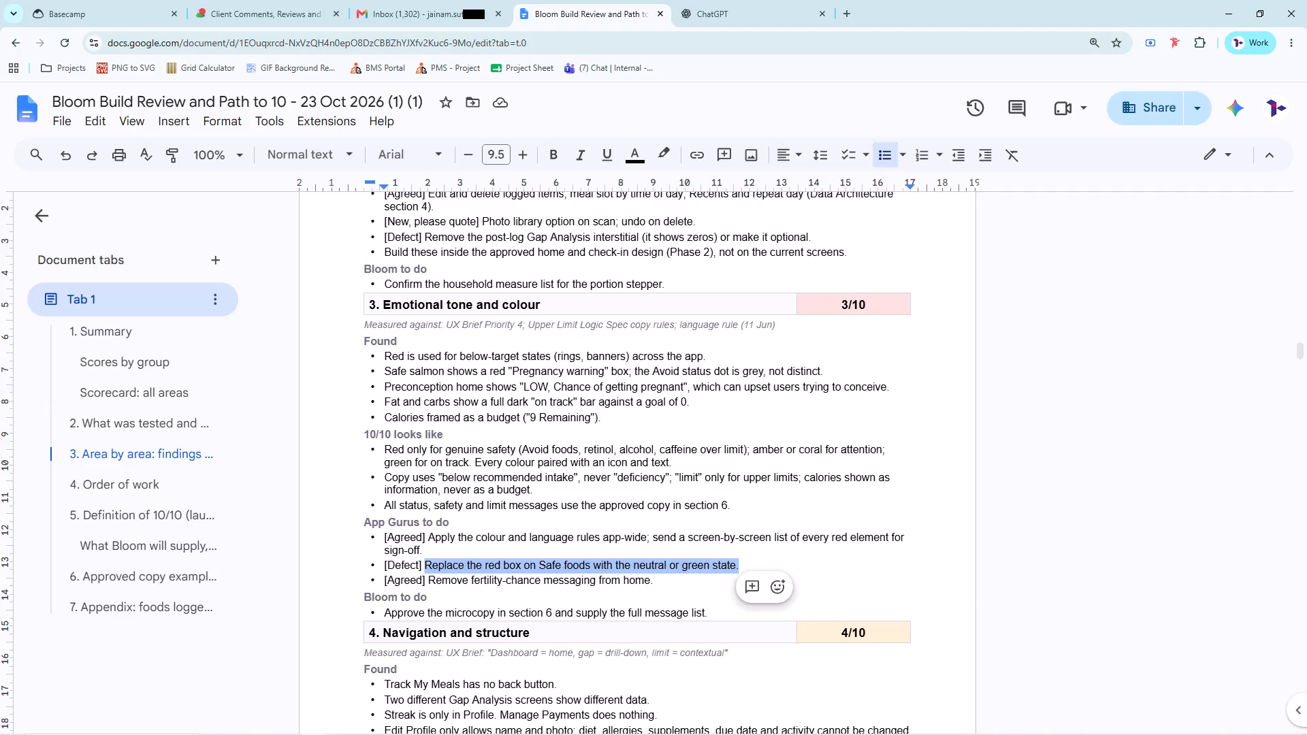
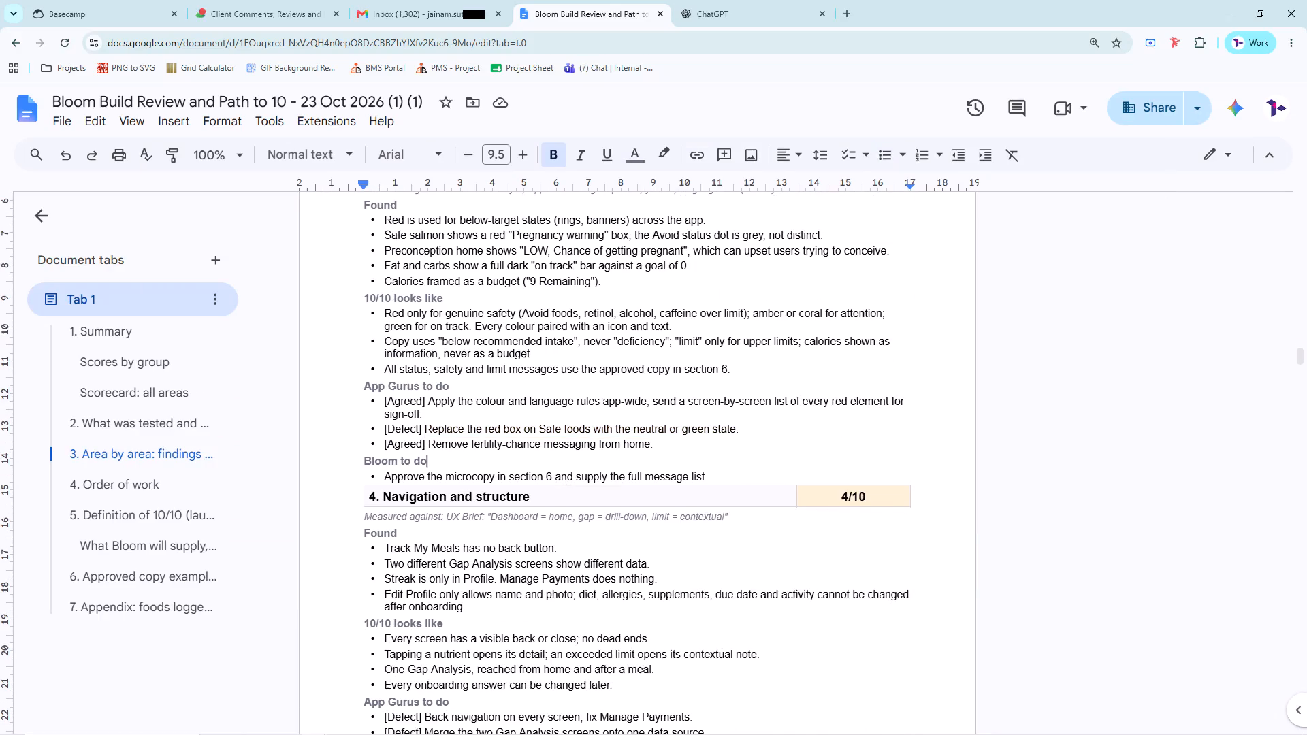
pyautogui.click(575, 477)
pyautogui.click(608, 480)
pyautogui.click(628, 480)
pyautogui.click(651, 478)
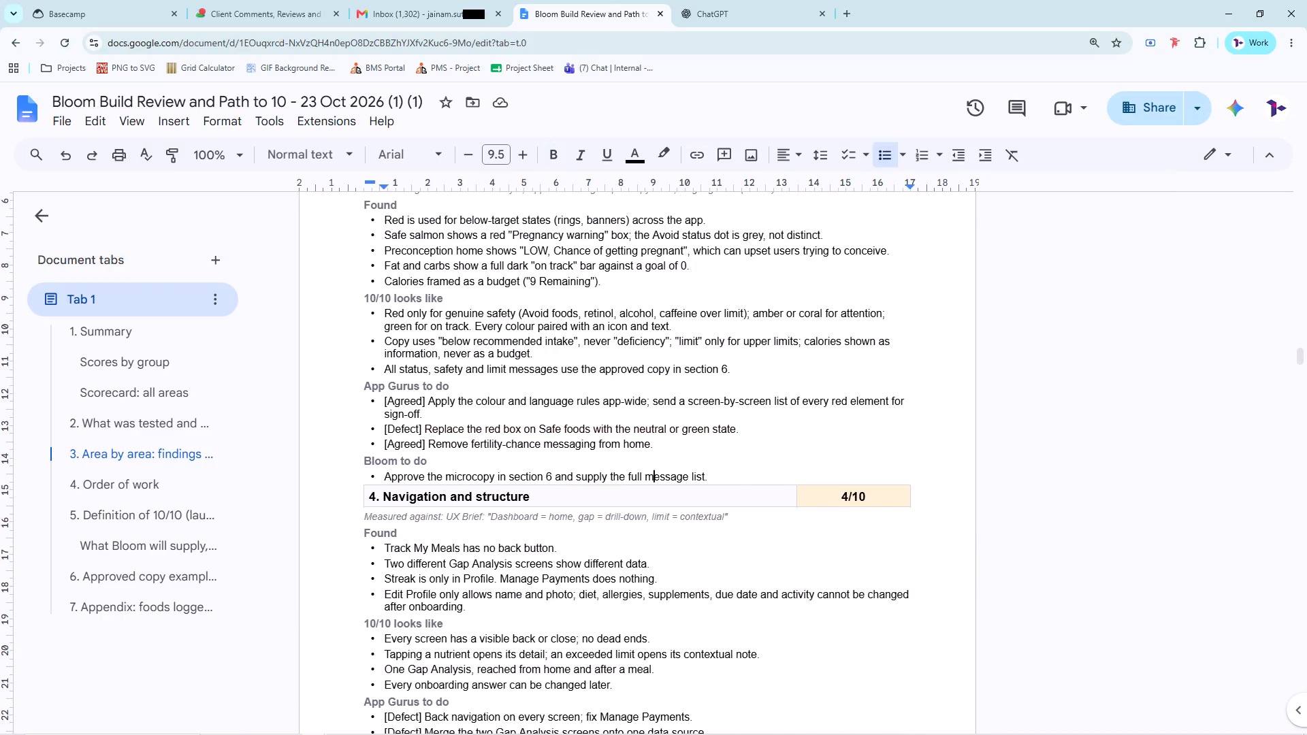
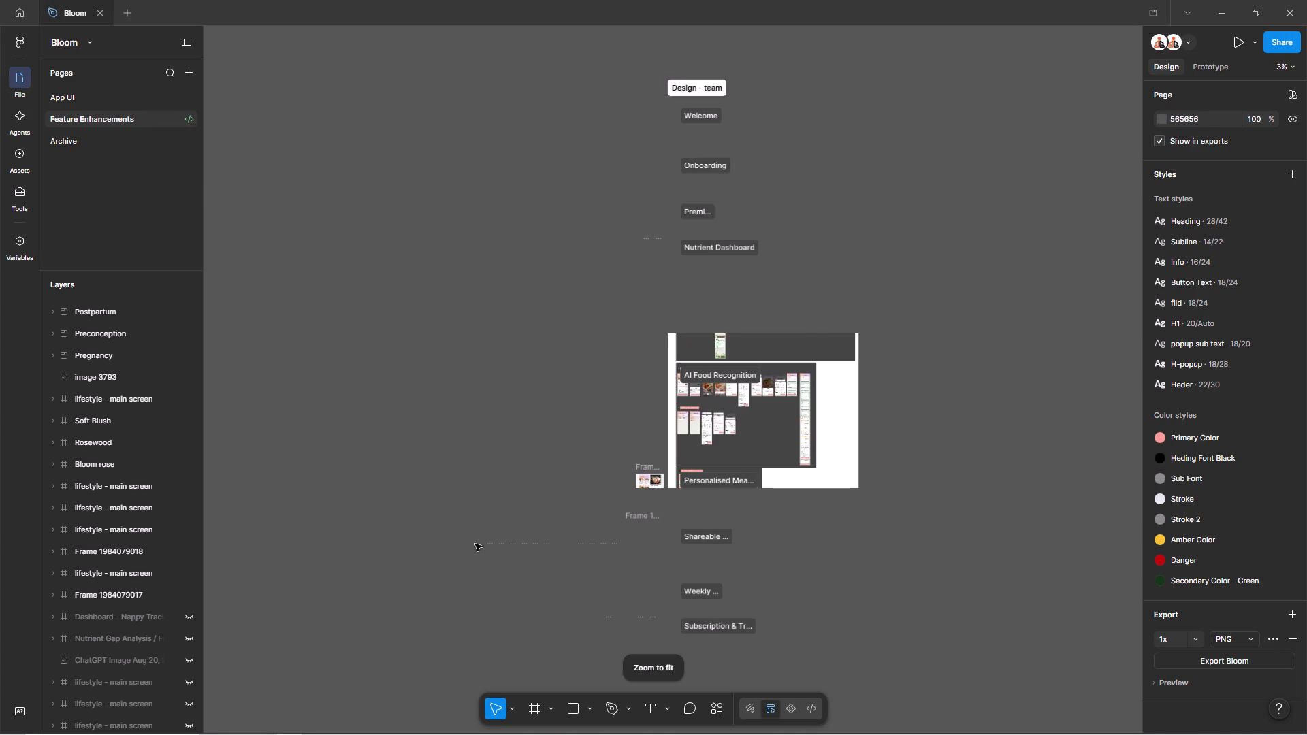
# Look over the Premium user onboarding, Nutrient Dashboard and AI Food Recognition screens on the Feature Enhancements page.
pyautogui.click(500, 419)
pyautogui.keyDown('ctrl'); pyautogui.scroll(3, 752, 161); pyautogui.keyUp('ctrl')
pyautogui.keyDown('ctrl'); pyautogui.scroll(-1, 752, 161); pyautogui.keyUp('ctrl')
pyautogui.keyDown('ctrl'); pyautogui.scroll(6, 752, 161); pyautogui.keyUp('ctrl')
pyautogui.keyDown('ctrl'); pyautogui.scroll(-1, 765, 270); pyautogui.keyUp('ctrl')
pyautogui.keyDown('ctrl'); pyautogui.scroll(1, 765, 270); pyautogui.keyUp('ctrl')
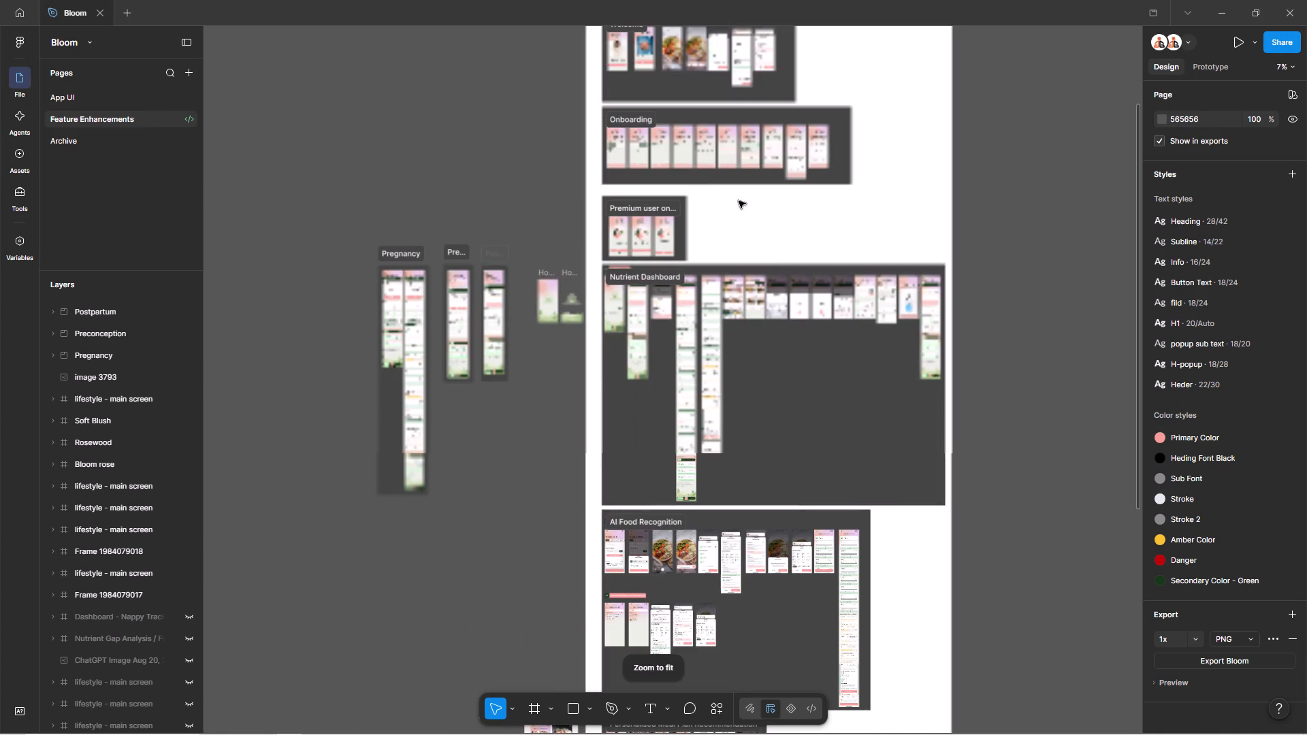
pyautogui.keyDown('ctrl'); pyautogui.scroll(7, 765, 230); pyautogui.keyUp('ctrl')
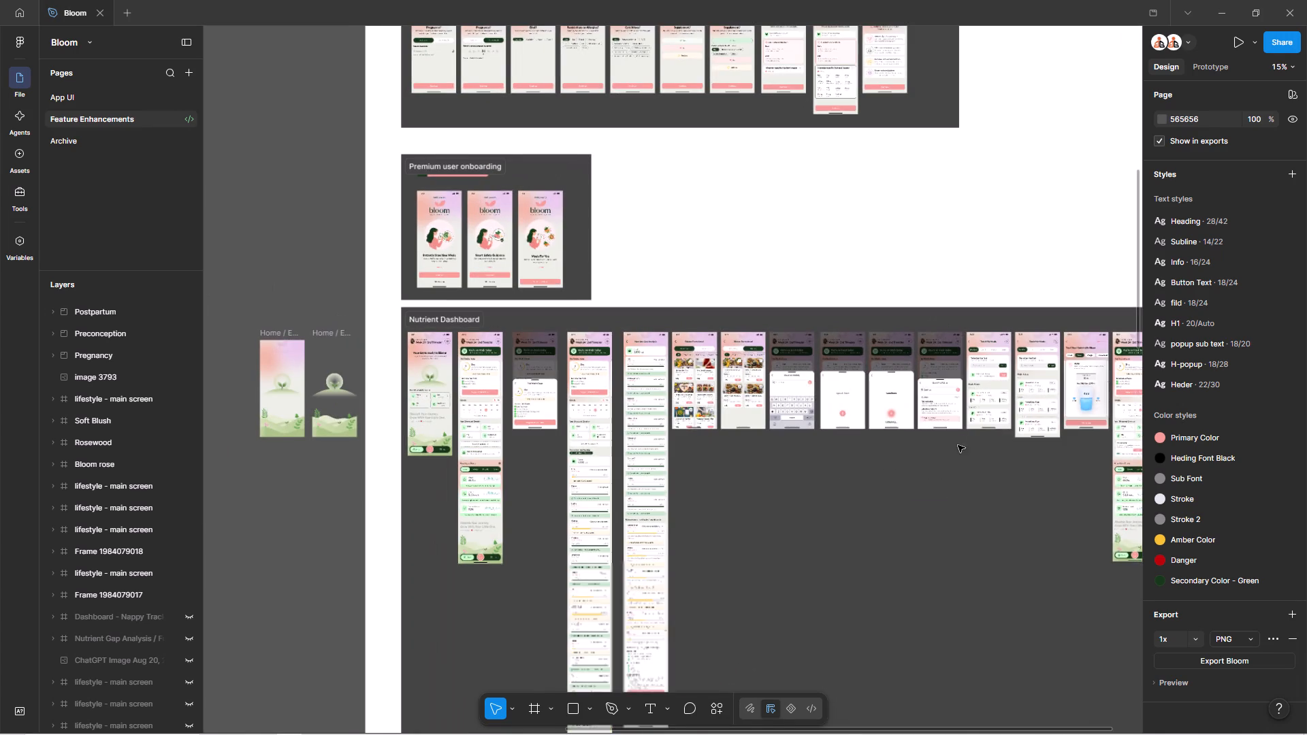
pyautogui.keyDown('shift'); pyautogui.scroll(-3, 956, 446); pyautogui.keyUp('shift')
pyautogui.keyDown('ctrl'); pyautogui.scroll(7, 978, 422); pyautogui.keyUp('ctrl')
pyautogui.keyDown('ctrl'); pyautogui.scroll(-15, 733, 360); pyautogui.keyUp('ctrl')
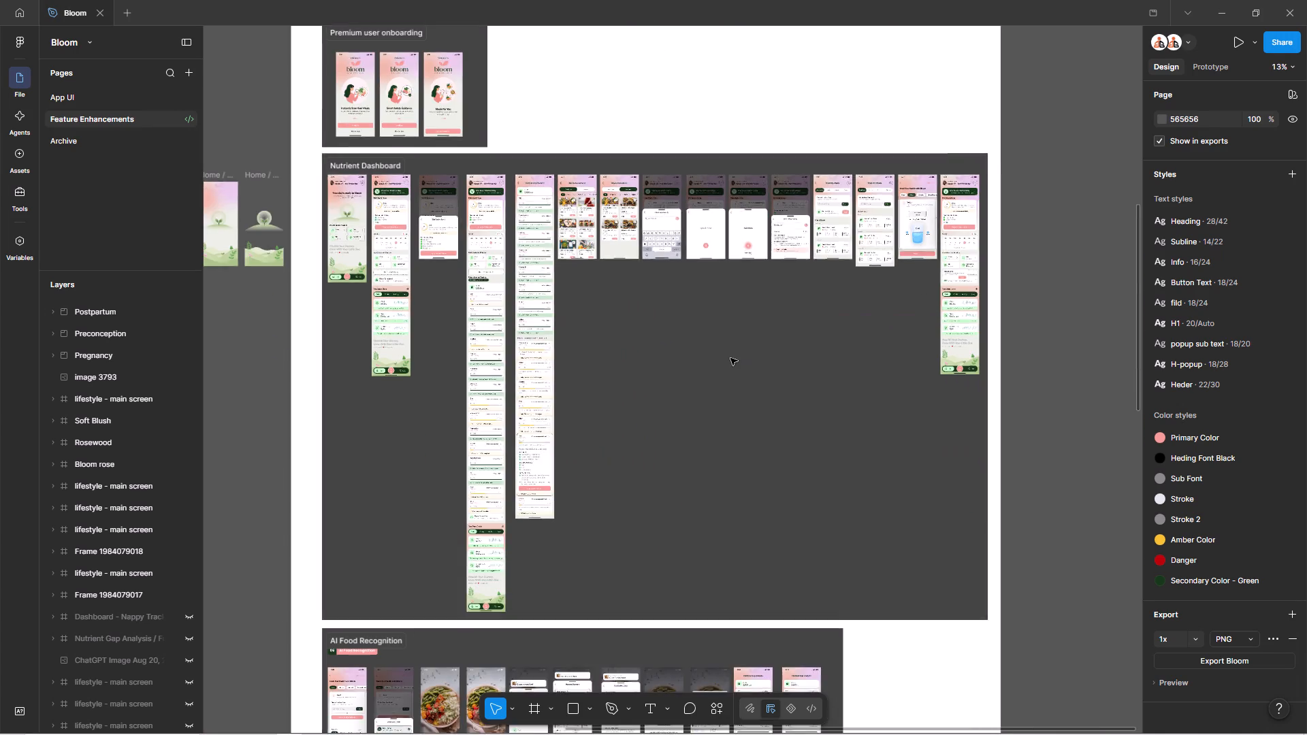
pyautogui.keyDown('ctrl'); pyautogui.scroll(-2, 730, 358); pyautogui.keyUp('ctrl')
pyautogui.keyDown('ctrl'); pyautogui.scroll(8, 737, 430); pyautogui.keyUp('ctrl')
pyautogui.keyDown('ctrl'); pyautogui.scroll(-1, 741, 438); pyautogui.keyUp('ctrl')
pyautogui.keyDown('ctrl'); pyautogui.scroll(9, 741, 438); pyautogui.keyUp('ctrl')
pyautogui.keyDown('ctrl'); pyautogui.scroll(-9, 749, 493); pyautogui.keyUp('ctrl')
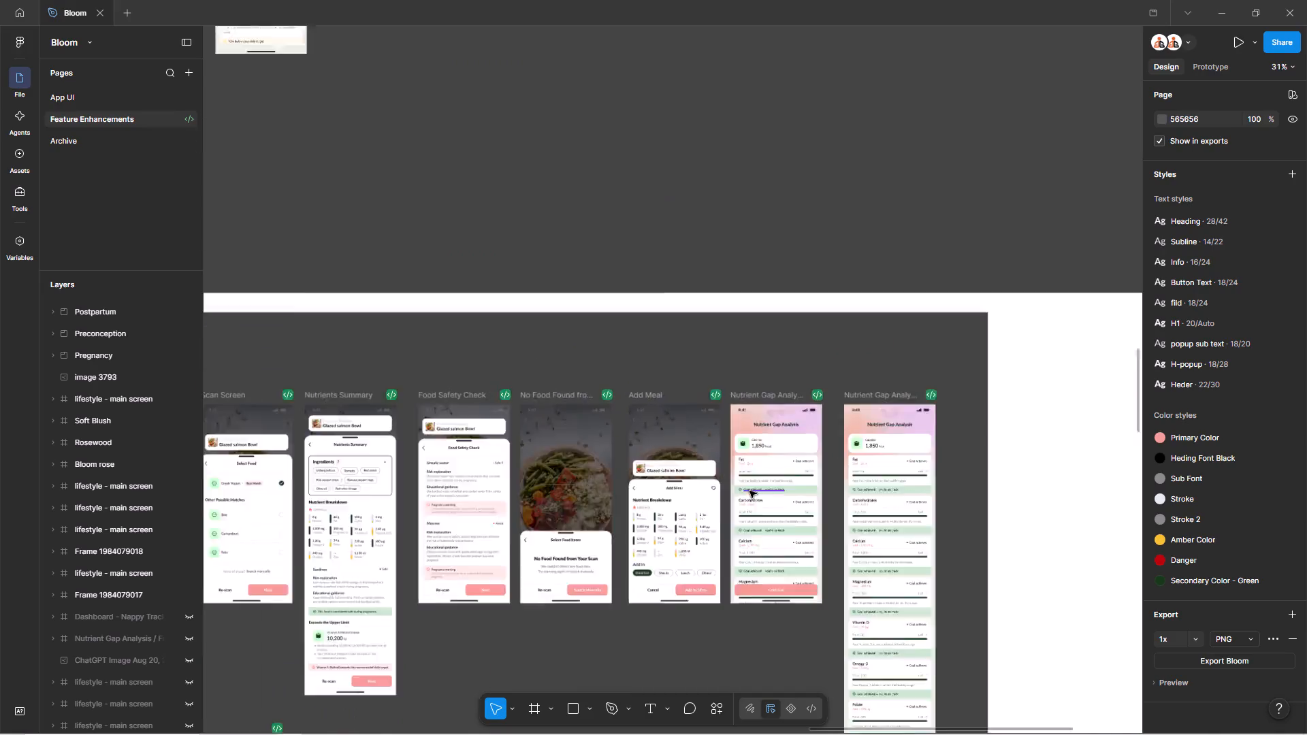
pyautogui.keyDown('ctrl'); pyautogui.scroll(-10, 749, 491); pyautogui.keyUp('ctrl')
pyautogui.keyDown('ctrl'); pyautogui.scroll(11, 850, 208); pyautogui.keyUp('ctrl')
pyautogui.keyDown('ctrl'); pyautogui.scroll(4, 756, 231); pyautogui.keyUp('ctrl')
pyautogui.keyDown('ctrl'); pyautogui.scroll(-1, 756, 231); pyautogui.keyUp('ctrl')
pyautogui.keyDown('ctrl'); pyautogui.scroll(9, 756, 231); pyautogui.keyUp('ctrl')
# Check the design against the colour and language findings in the Bloom build review document in Chrome, returning to Figma.
pyautogui.hotkey('alt', 'Tab')
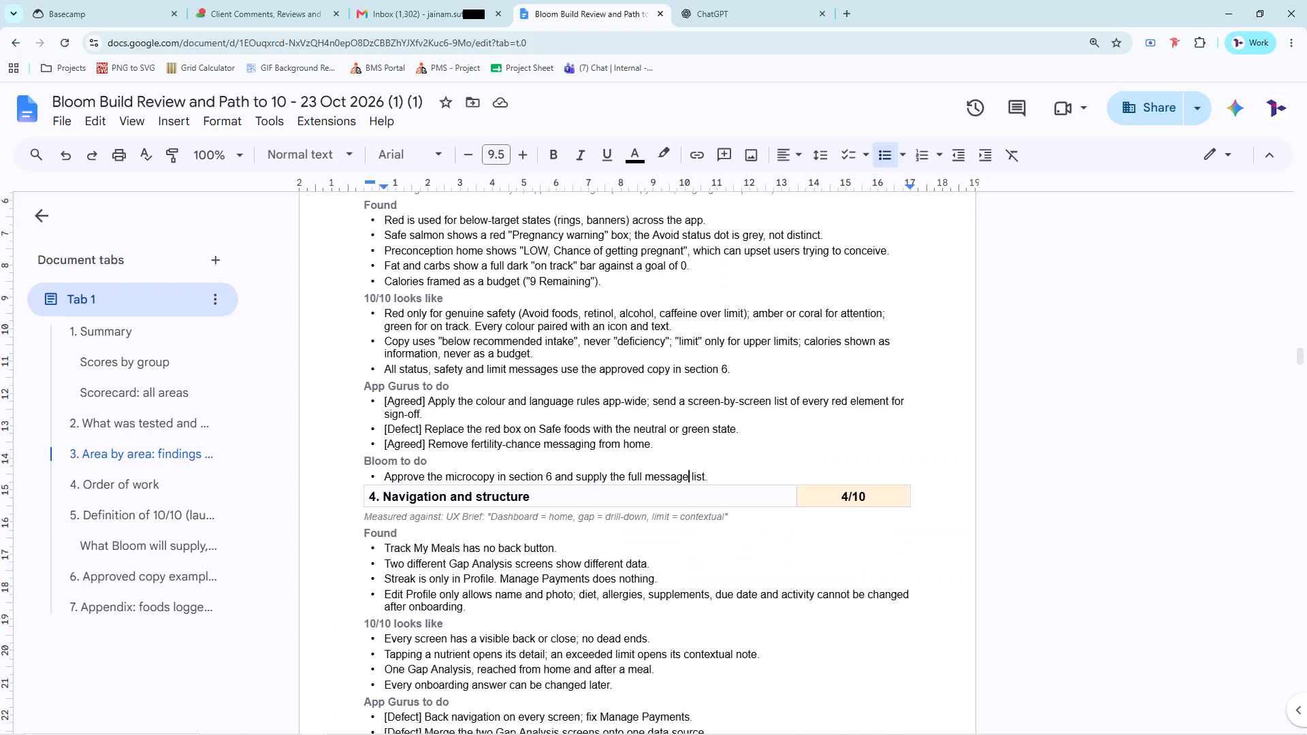
pyautogui.hotkey('alt', 'Tab')
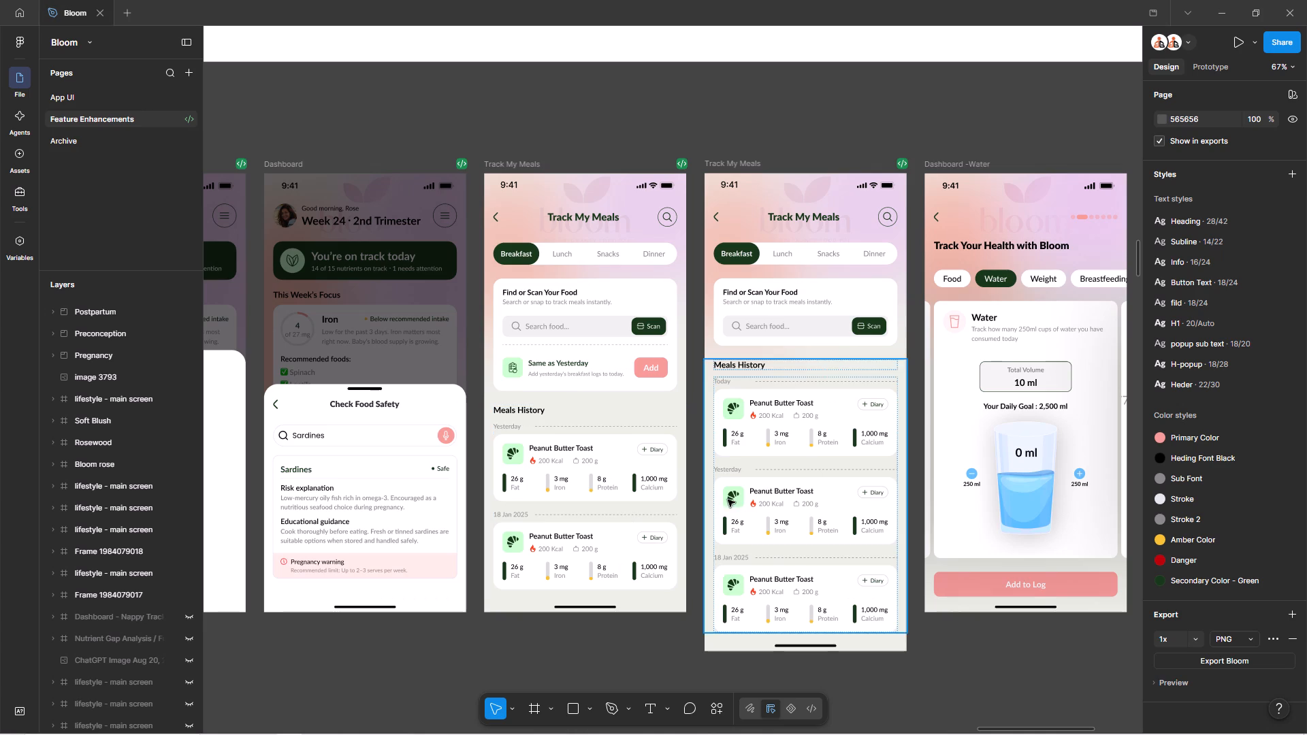
pyautogui.hotkey('alt', 'Tab')
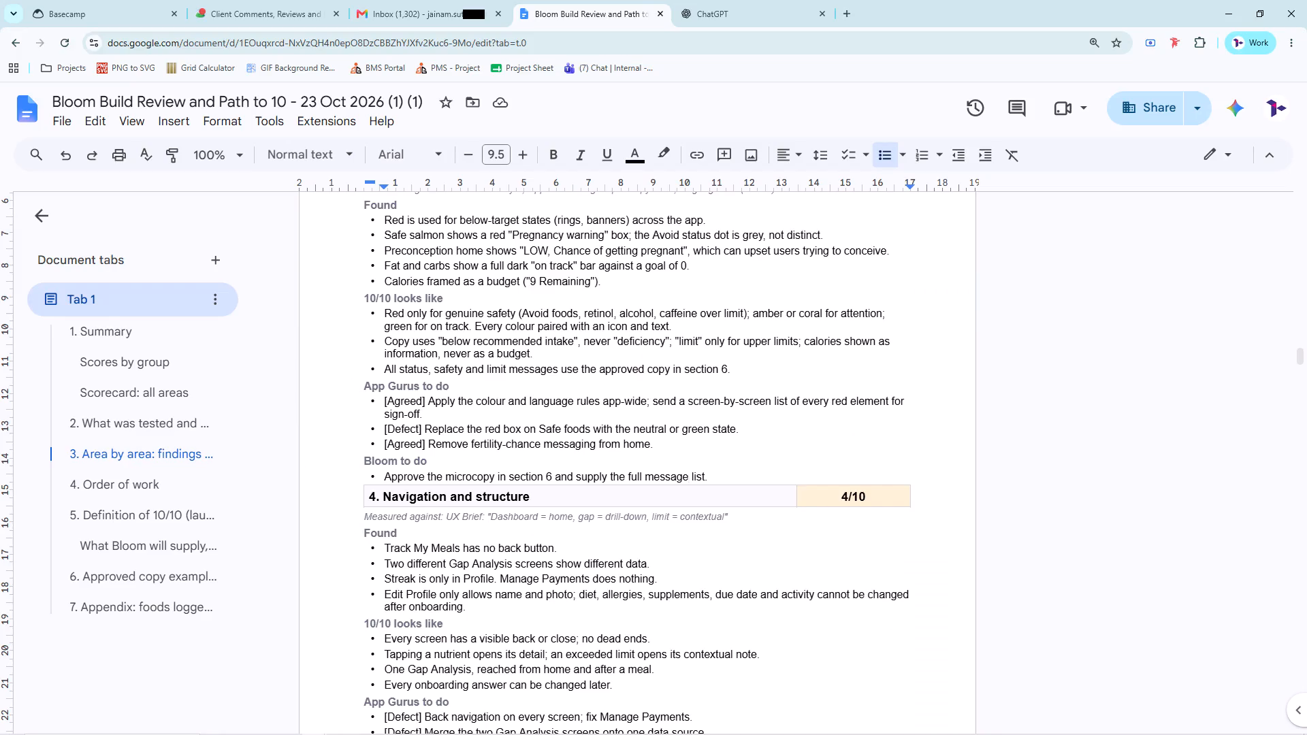
pyautogui.hotkey('alt', 'Tab')
# Examine the Nutrient Dashboard screens from Home / Empty State through Dashboard -Water, including Nutrient Gap Analysis.
pyautogui.keyDown('ctrl'); pyautogui.scroll(-6, 898, 331); pyautogui.keyUp('ctrl')
pyautogui.keyDown('ctrl'); pyautogui.scroll(1, 898, 331); pyautogui.keyUp('ctrl')
pyautogui.keyDown('ctrl'); pyautogui.scroll(-11, 898, 331); pyautogui.keyUp('ctrl')
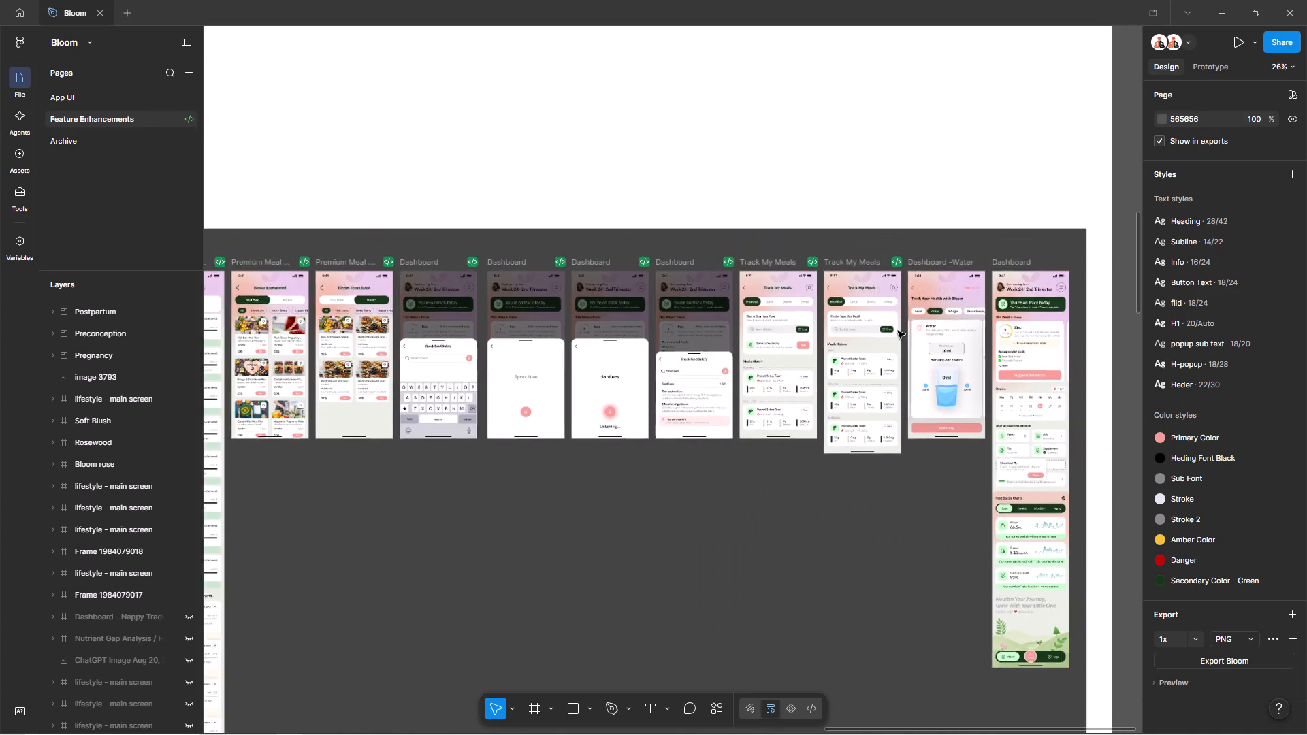
pyautogui.keyDown('ctrl'); pyautogui.scroll(-4, 898, 331); pyautogui.keyUp('ctrl')
pyautogui.keyDown('ctrl'); pyautogui.scroll(10, 534, 363); pyautogui.keyUp('ctrl')
pyautogui.keyDown('ctrl'); pyautogui.scroll(-1, 538, 352); pyautogui.keyUp('ctrl')
pyautogui.keyDown('ctrl'); pyautogui.scroll(2, 538, 352); pyautogui.keyUp('ctrl')
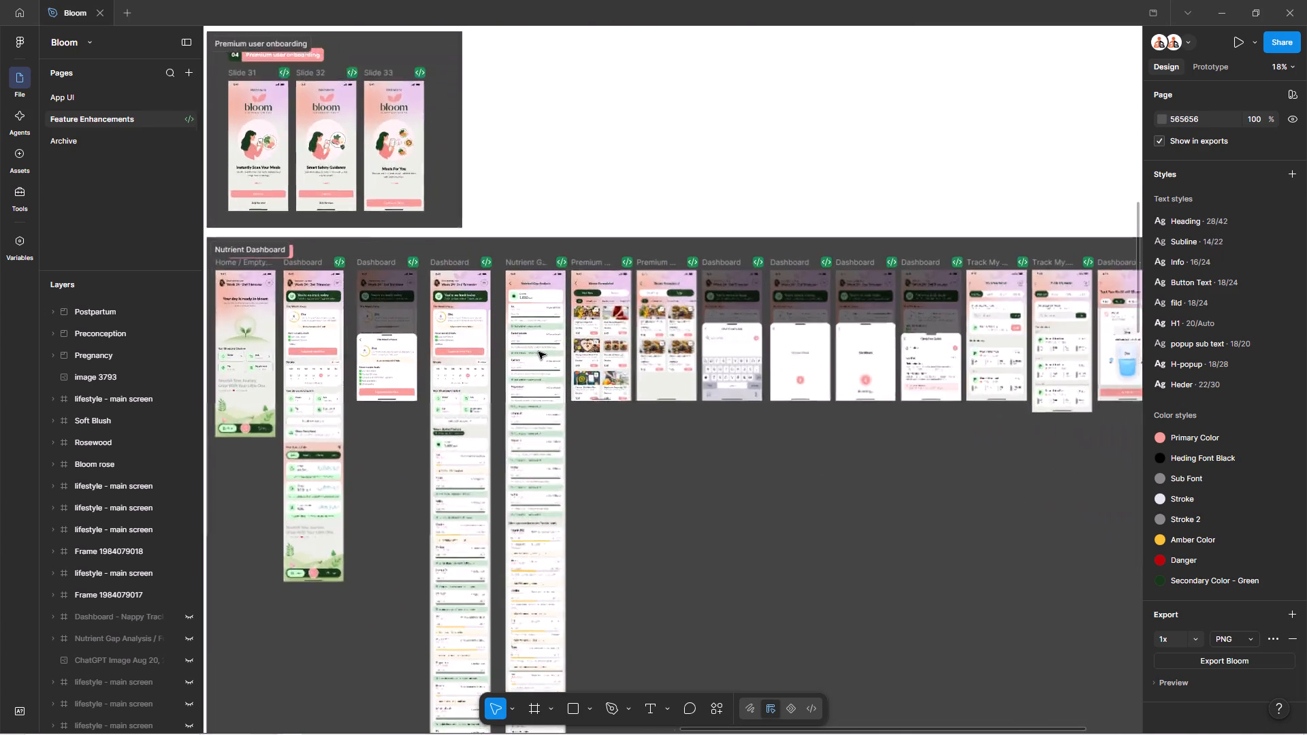
pyautogui.keyDown('ctrl'); pyautogui.scroll(5, 538, 352); pyautogui.keyUp('ctrl')
pyautogui.keyDown('ctrl'); pyautogui.scroll(-1, 538, 352); pyautogui.keyUp('ctrl')
pyautogui.keyDown('ctrl'); pyautogui.scroll(3, 538, 352); pyautogui.keyUp('ctrl')
pyautogui.keyDown('ctrl'); pyautogui.scroll(5, 492, 273); pyautogui.keyUp('ctrl')
pyautogui.keyDown('ctrl'); pyautogui.scroll(-11, 489, 237); pyautogui.keyUp('ctrl')
pyautogui.keyDown('ctrl'); pyautogui.scroll(1, 481, 240); pyautogui.keyUp('ctrl')
pyautogui.keyDown('ctrl'); pyautogui.scroll(-1, 481, 240); pyautogui.keyUp('ctrl')
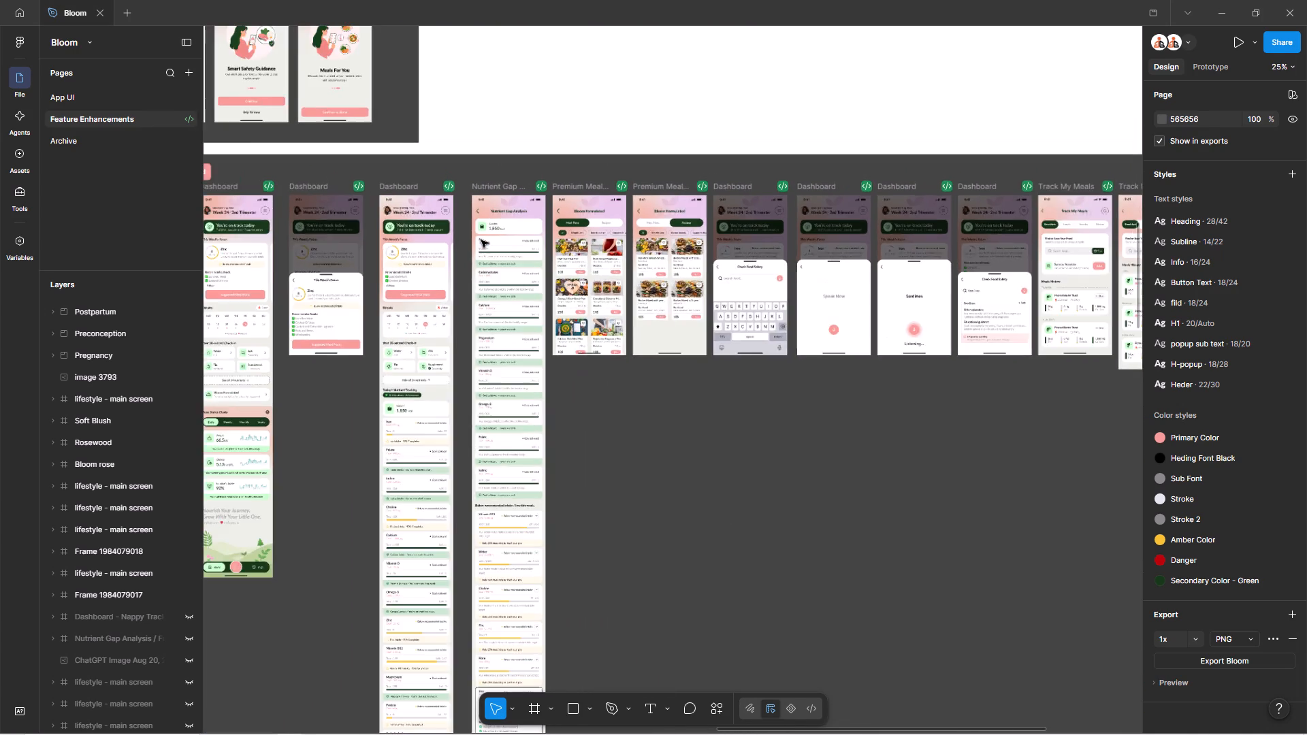
pyautogui.keyDown('shift'); pyautogui.scroll(-6, 481, 240); pyautogui.keyUp('shift')
pyautogui.keyDown('shift'); pyautogui.scroll(1, 481, 240); pyautogui.keyUp('shift')
pyautogui.keyDown('shift'); pyautogui.scroll(-4, 481, 240); pyautogui.keyUp('shift')
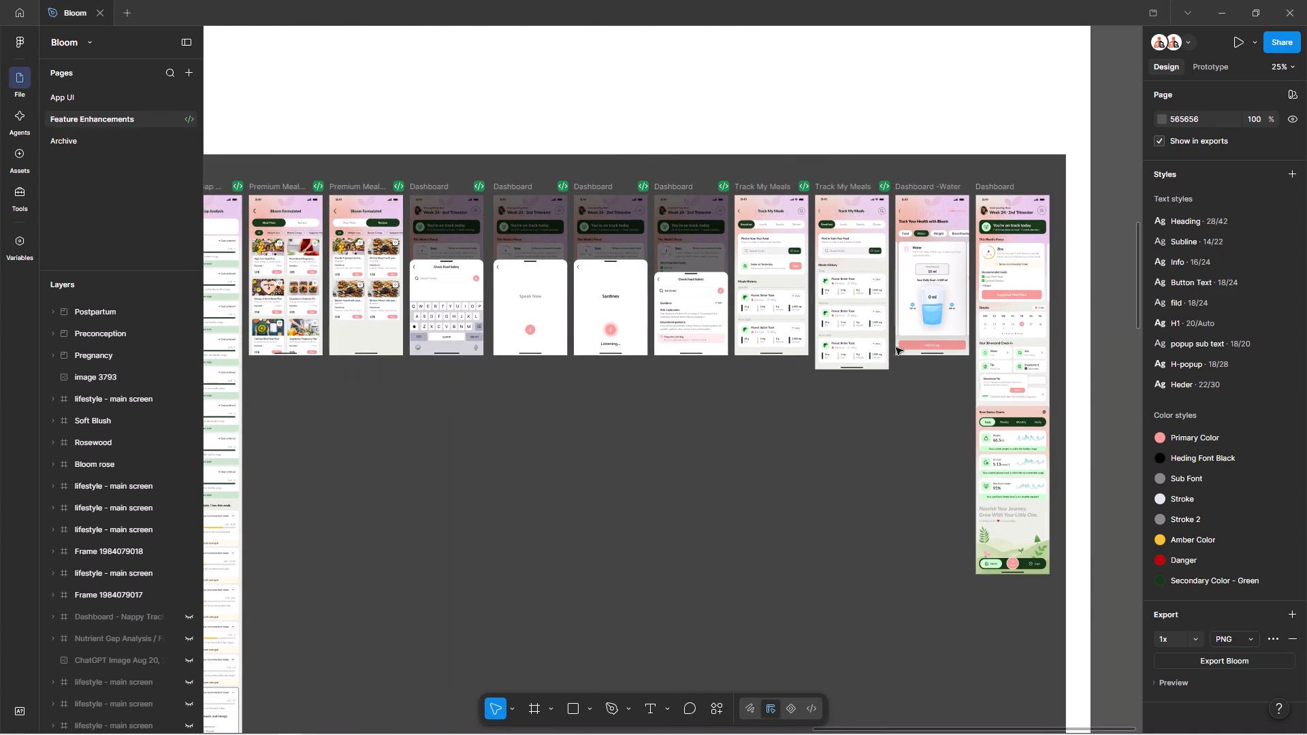
pyautogui.keyDown('shift'); pyautogui.scroll(12, 721, 311); pyautogui.keyUp('shift')
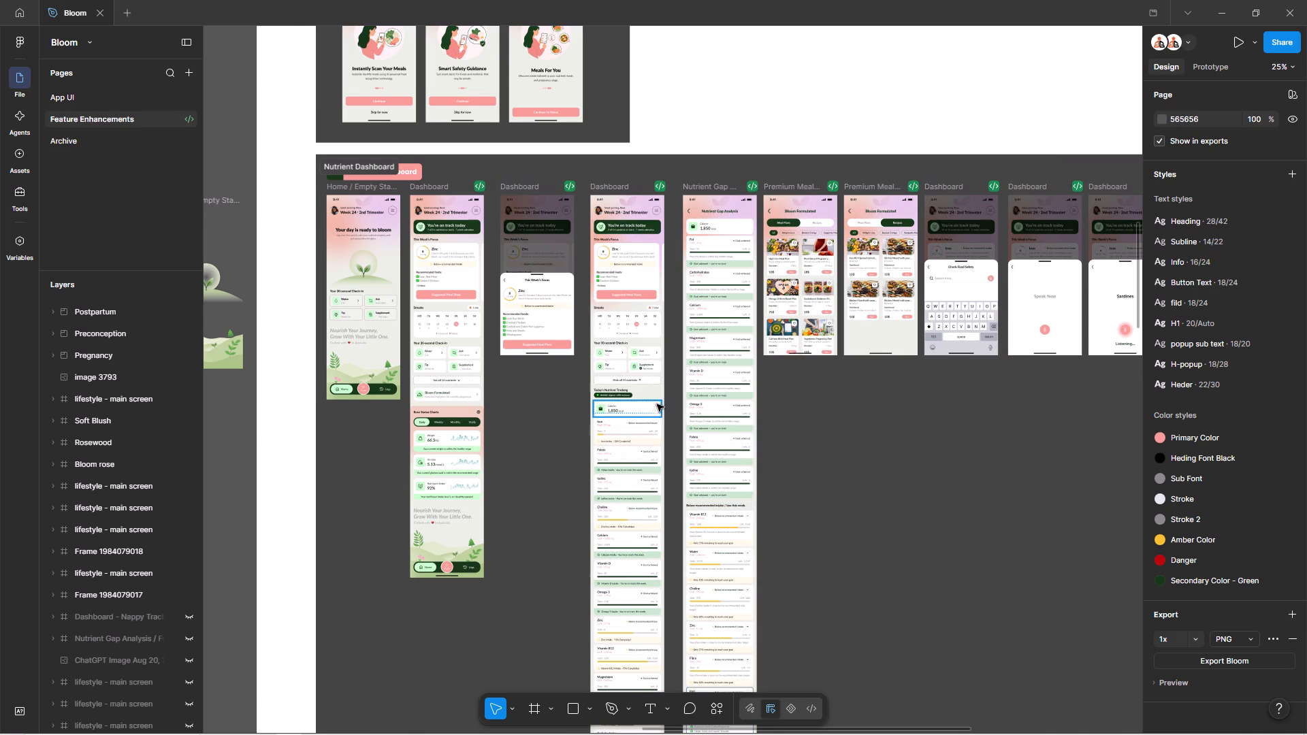
pyautogui.keyDown('ctrl'); pyautogui.scroll(1, 656, 416); pyautogui.keyUp('ctrl')
pyautogui.keyDown('ctrl'); pyautogui.scroll(-1, 656, 416); pyautogui.keyUp('ctrl')
pyautogui.keyDown('ctrl'); pyautogui.scroll(4, 656, 416); pyautogui.keyUp('ctrl')
pyautogui.keyDown('ctrl'); pyautogui.scroll(-5, 656, 416); pyautogui.keyUp('ctrl')
pyautogui.keyDown('ctrl'); pyautogui.scroll(6, 656, 416); pyautogui.keyUp('ctrl')
pyautogui.keyDown('ctrl'); pyautogui.scroll(-3, 656, 416); pyautogui.keyUp('ctrl')
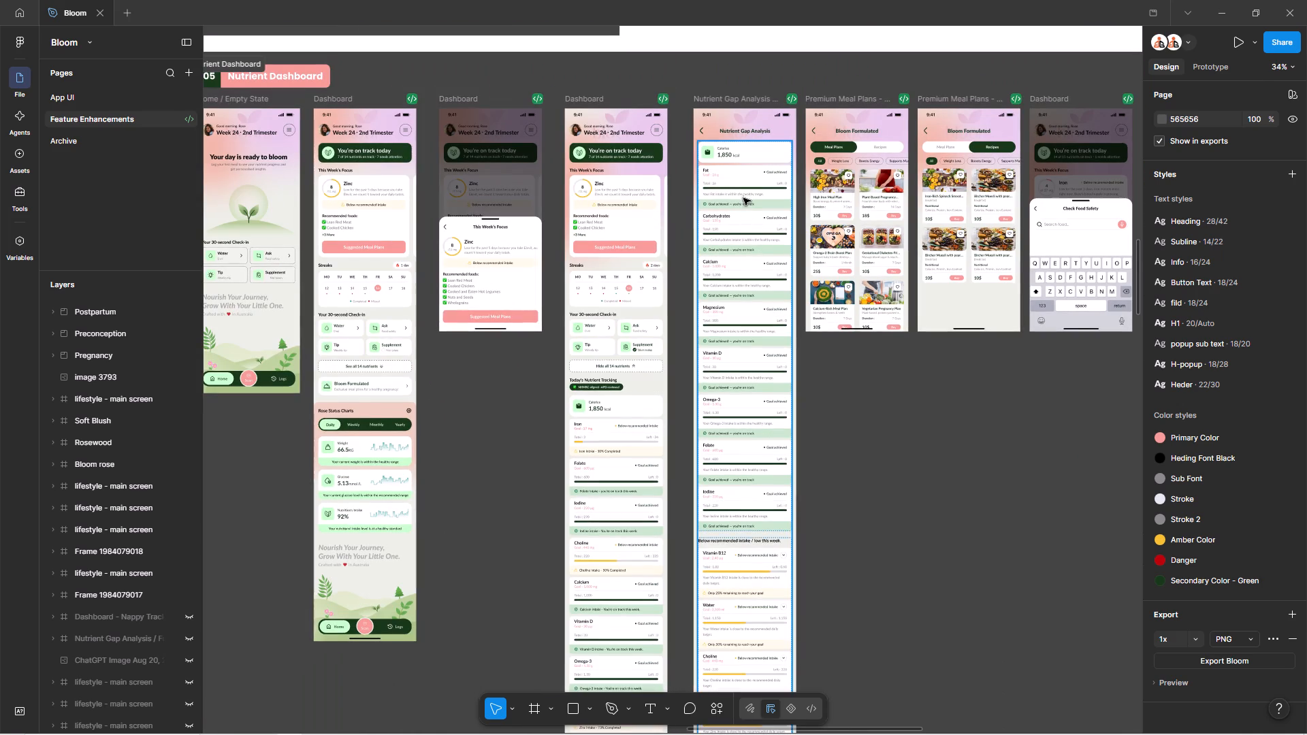
# Copy the nutrient card list from the Nutrient Dashboard's gap analysis screen to beside AI Food Recognition's full gap analysis, at about X 6353, Y 11630.
pyautogui.click(743, 197)
pyautogui.keyDown('ctrl'); pyautogui.scroll(-3, 696, 189); pyautogui.keyUp('ctrl')
pyautogui.keyDown('ctrl'); pyautogui.scroll(1, 694, 189); pyautogui.keyUp('ctrl')
pyautogui.keyDown('ctrl'); pyautogui.scroll(-4, 694, 189); pyautogui.keyUp('ctrl')
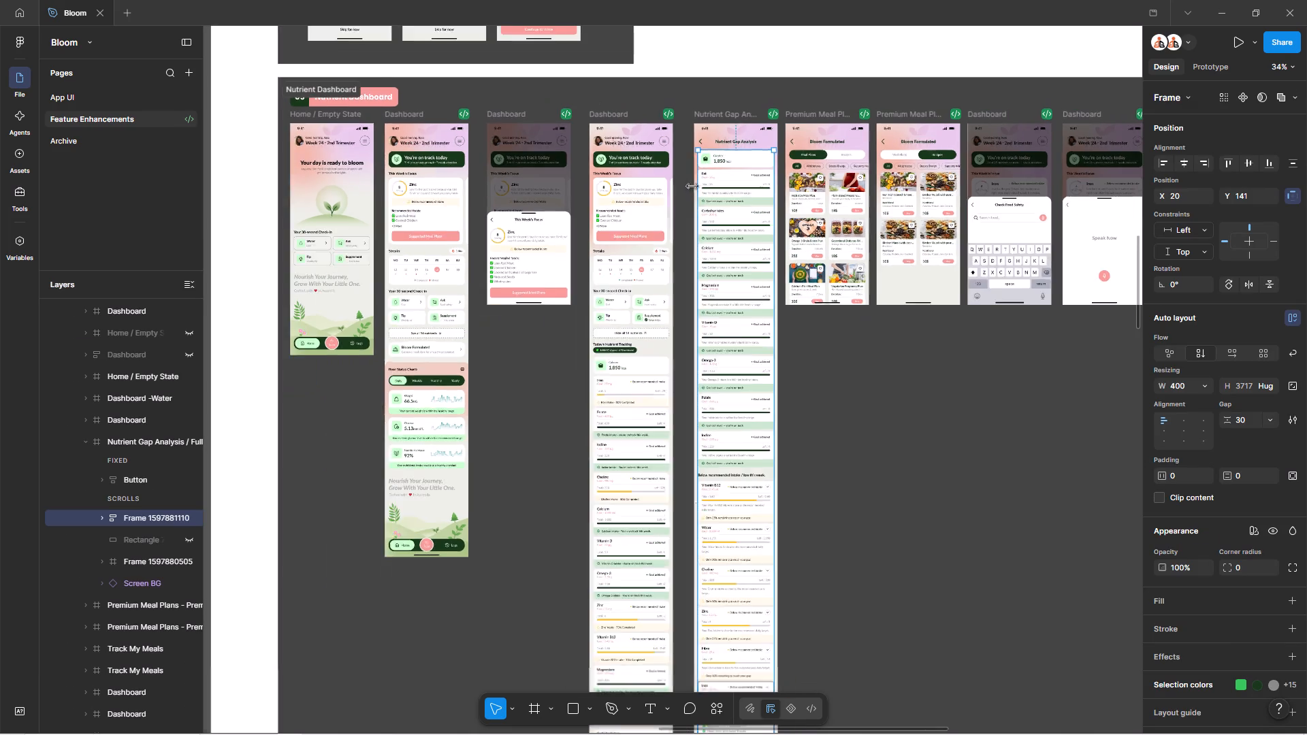
pyautogui.keyDown('ctrl'); pyautogui.scroll(-19, 692, 186); pyautogui.keyUp('ctrl')
pyautogui.keyDown('ctrl'); pyautogui.scroll(7, 828, 485); pyautogui.keyUp('ctrl')
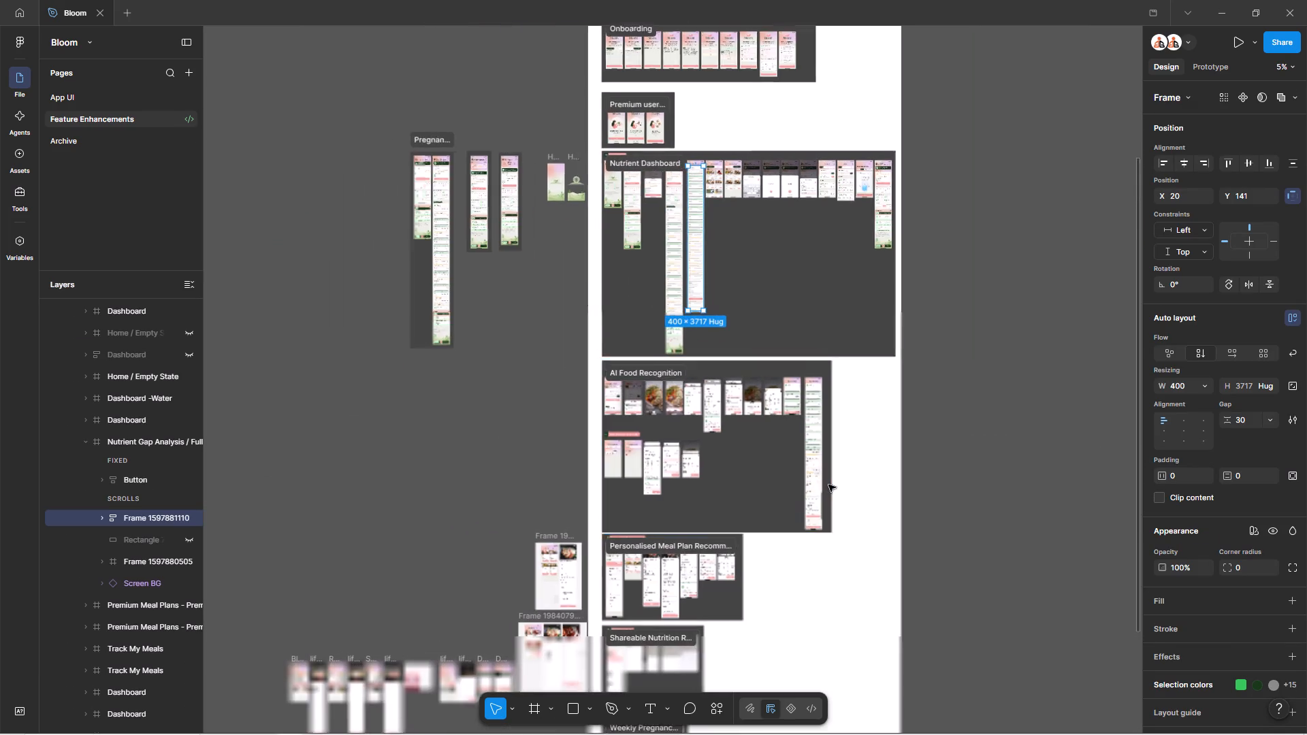
pyautogui.keyDown('ctrl'); pyautogui.scroll(6, 828, 485); pyautogui.keyUp('ctrl')
pyautogui.keyDown('ctrl'); pyautogui.scroll(13, 784, 327); pyautogui.keyUp('ctrl')
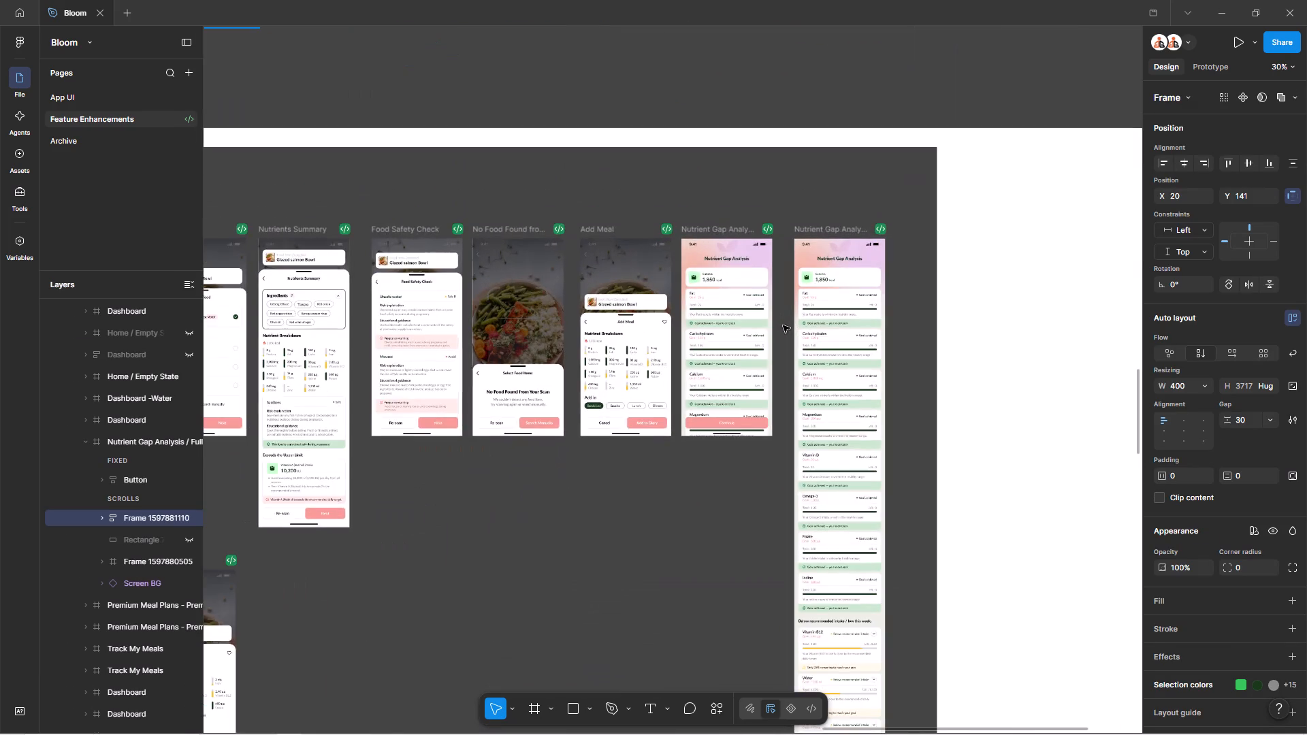
pyautogui.keyDown('ctrl'); pyautogui.scroll(-17, 783, 325); pyautogui.keyUp('ctrl')
pyautogui.scroll(1, 643, 127)
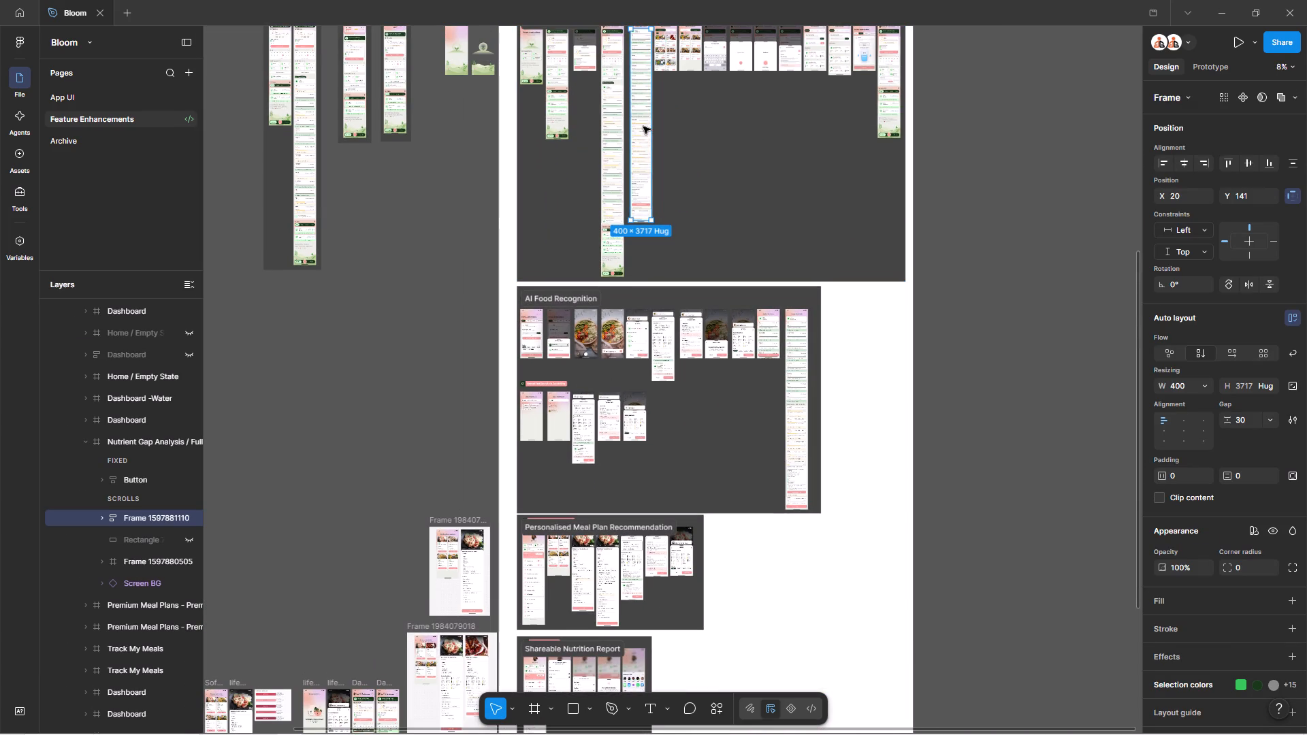
pyautogui.keyDown('alt'); pyautogui.moveTo(634, 110); pyautogui.dragTo(839, 389); pyautogui.keyUp('alt')
pyautogui.keyDown('ctrl'); pyautogui.scroll(7, 836, 382); pyautogui.keyUp('ctrl')
pyautogui.keyDown('ctrl'); pyautogui.scroll(15, 836, 382); pyautogui.keyUp('ctrl')
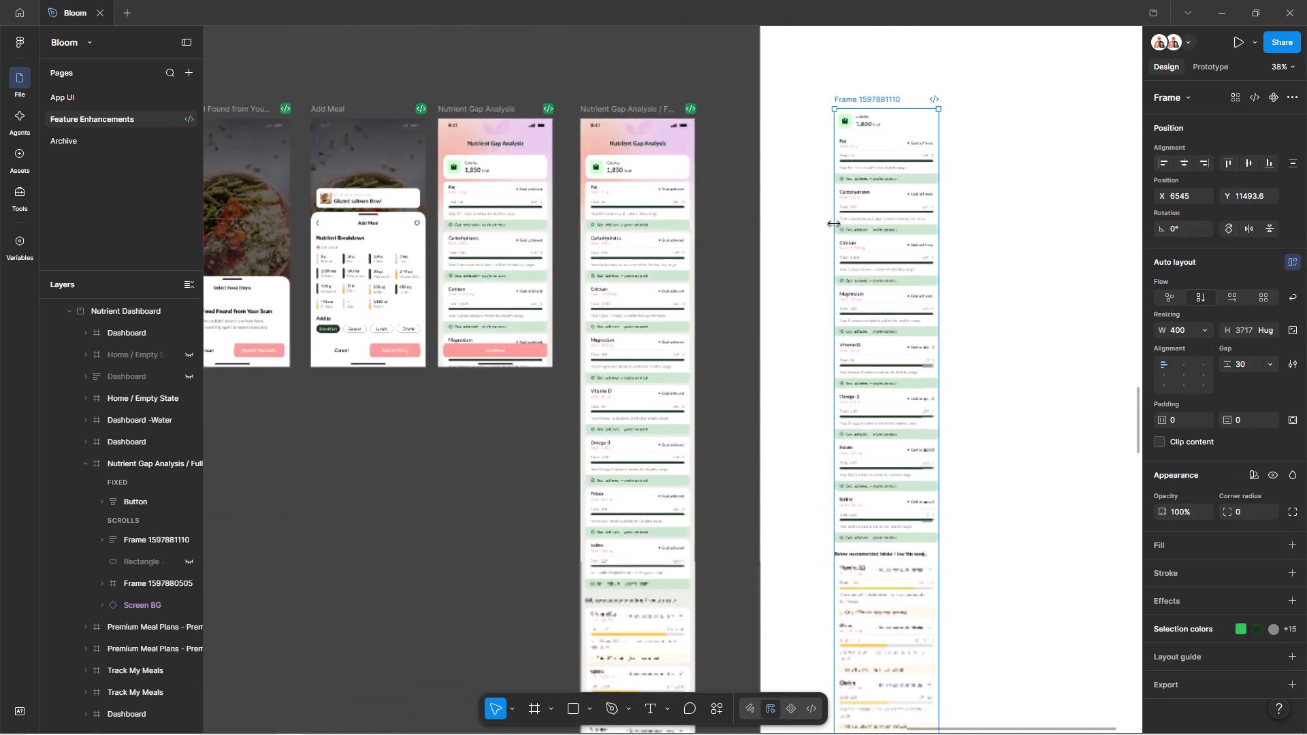
pyautogui.keyDown('ctrl'); pyautogui.scroll(8, 834, 223); pyautogui.keyUp('ctrl')
pyautogui.moveTo(909, 211); pyautogui.dragTo(818, 276)
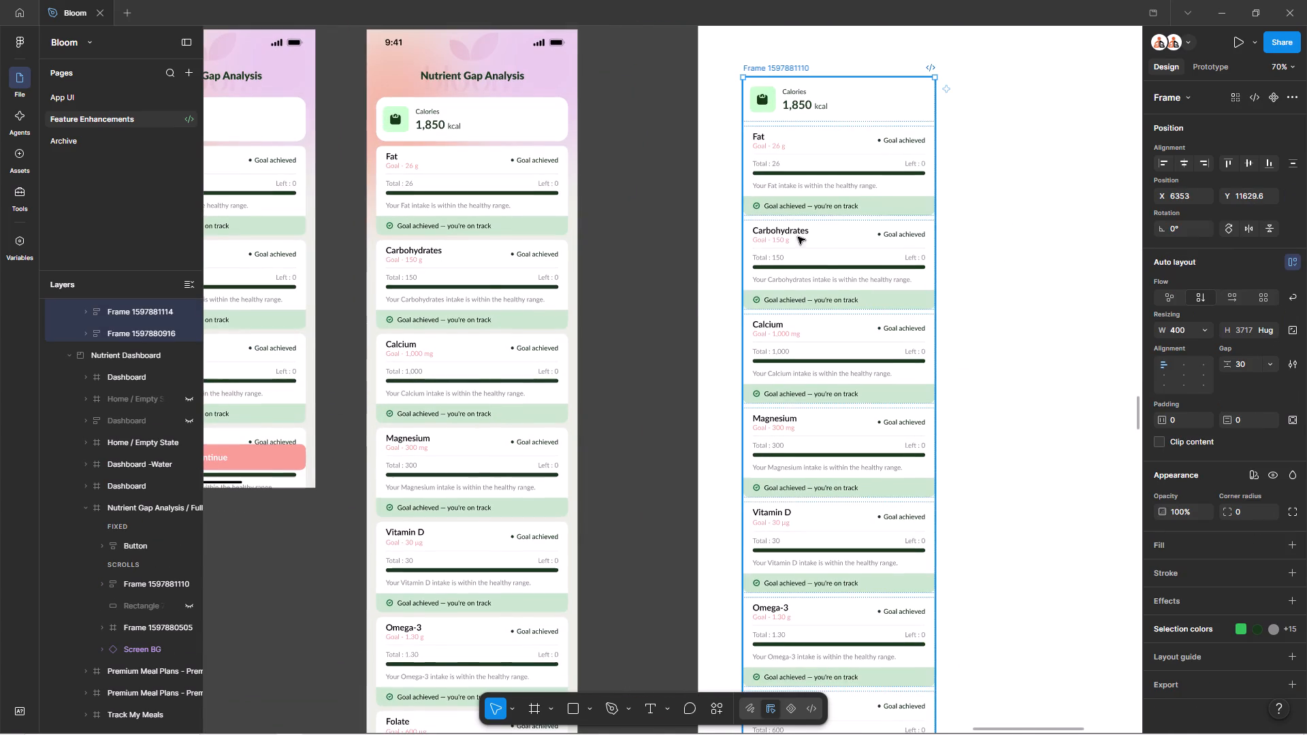
# Compare the copied nutrient list with the AI Food Recognition gap analysis screen, from the Fat card down to Protein.
pyautogui.scroll(-6, 708, 299)
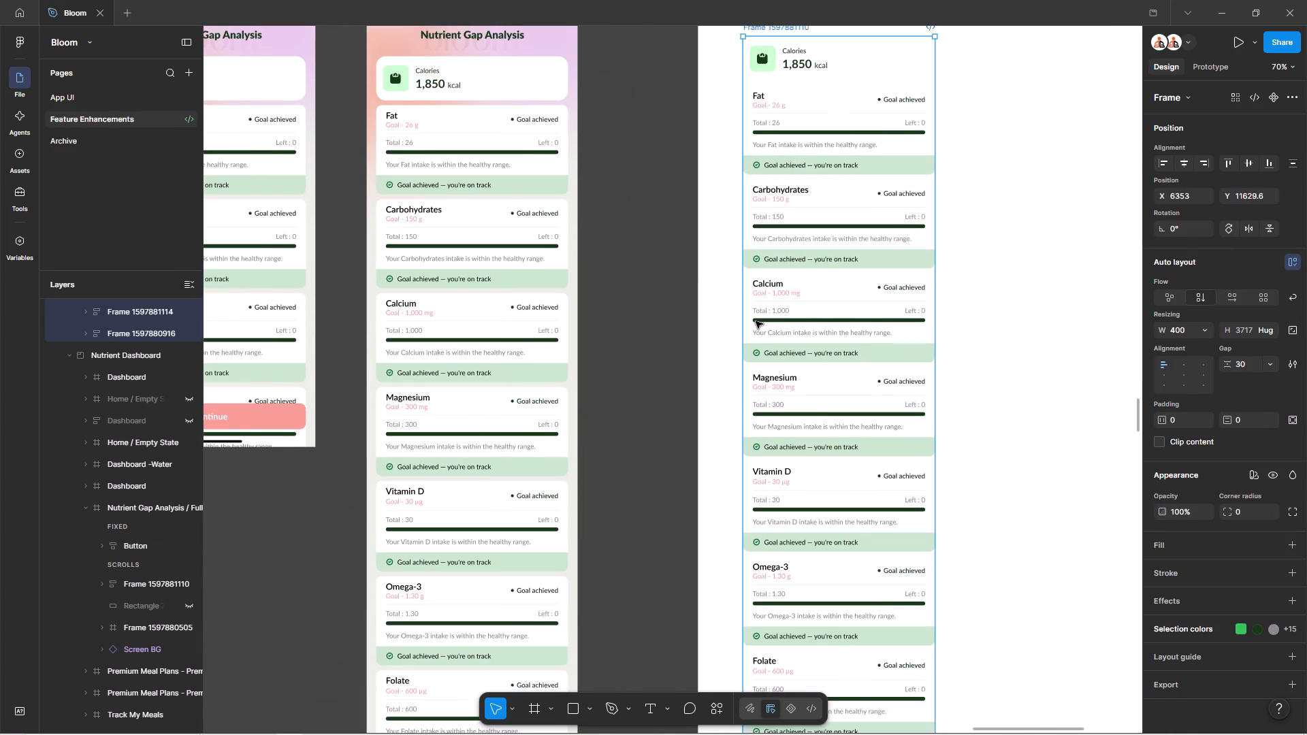
pyautogui.scroll(-5, 756, 327)
pyautogui.scroll(-3, 764, 381)
pyautogui.scroll(-3, 781, 453)
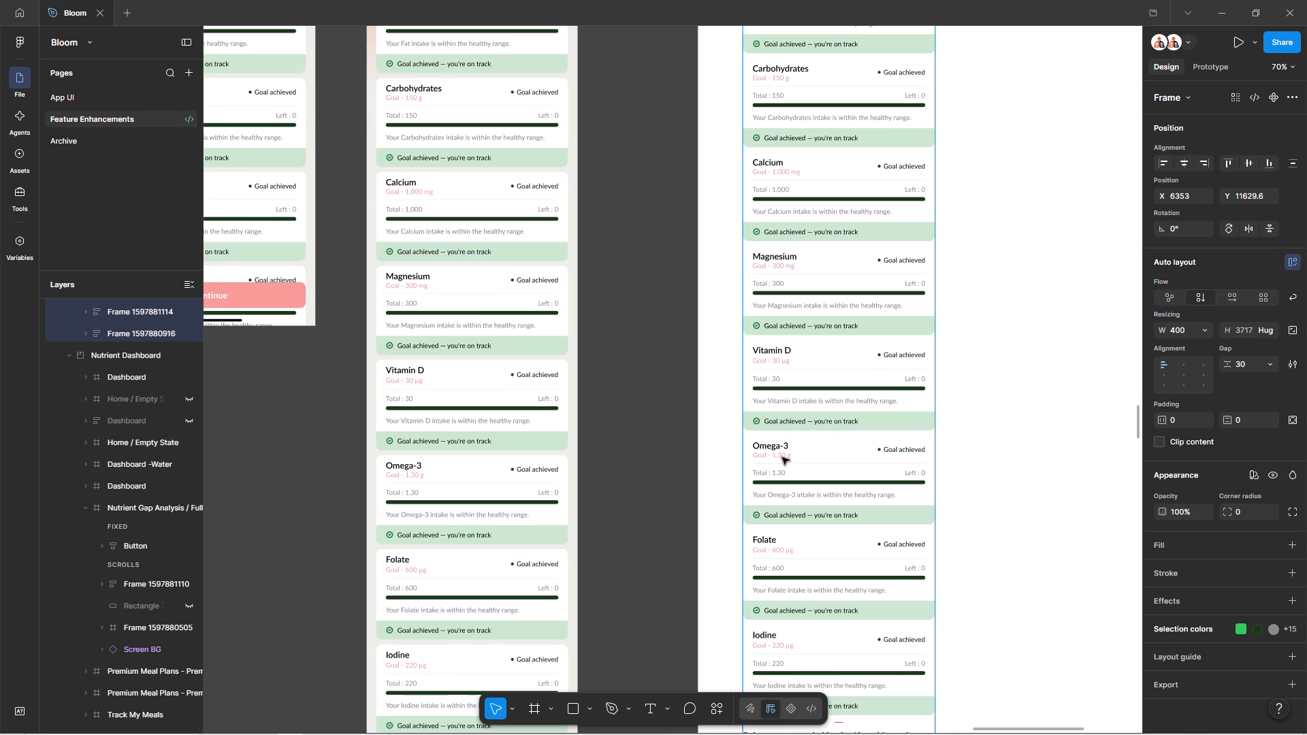
pyautogui.scroll(-13, 782, 457)
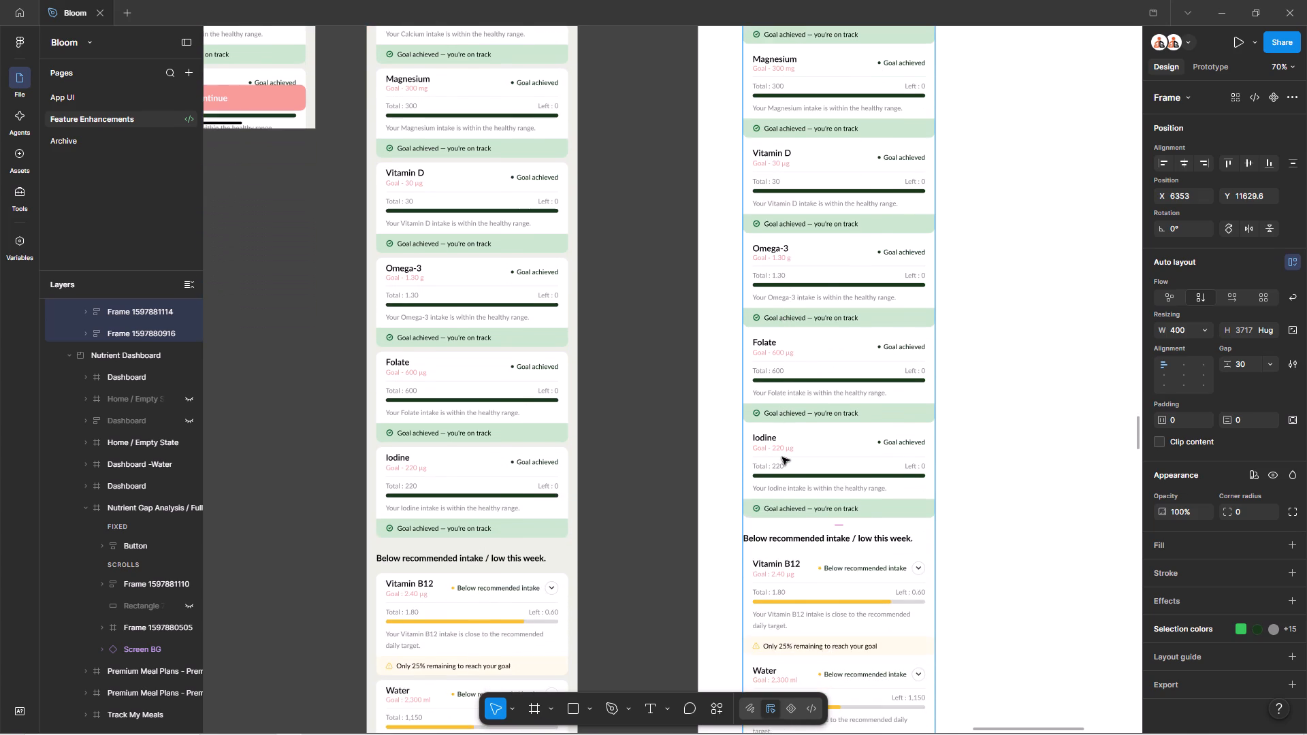
pyautogui.scroll(-19, 782, 457)
pyautogui.scroll(-2, 783, 457)
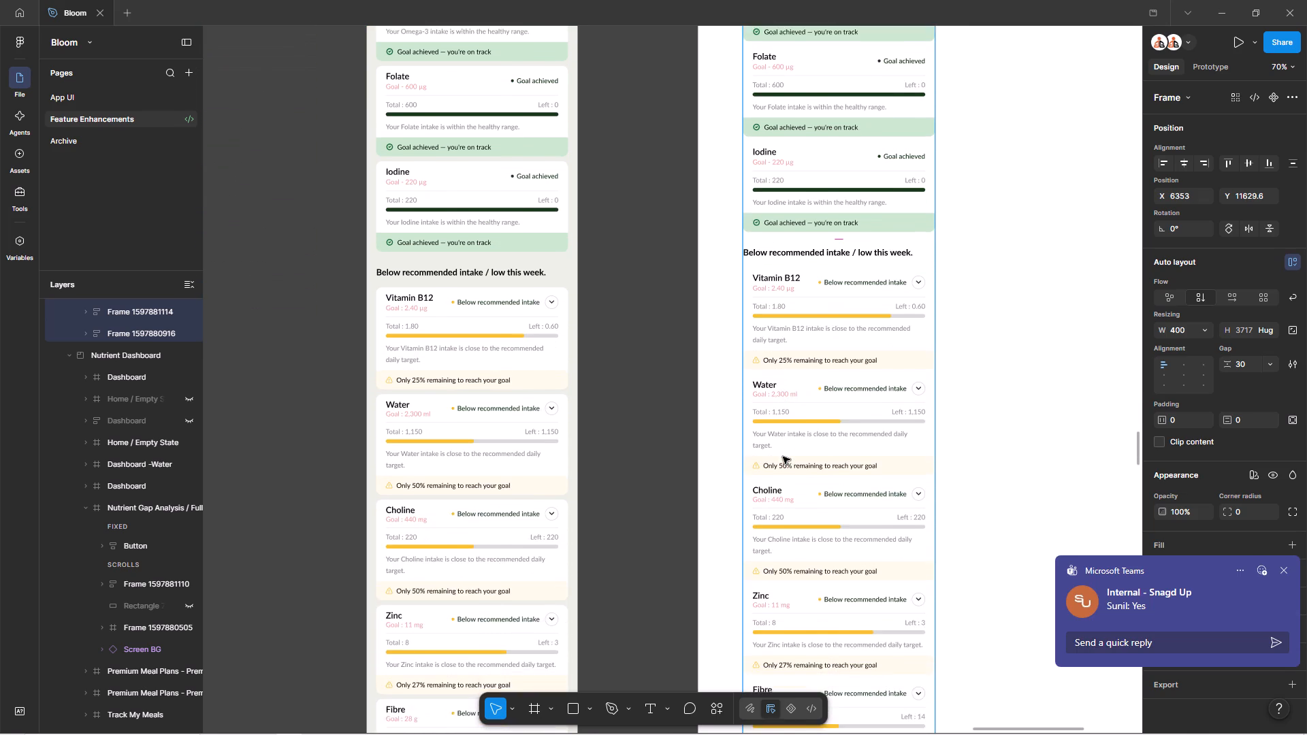
pyautogui.scroll(-16, 783, 457)
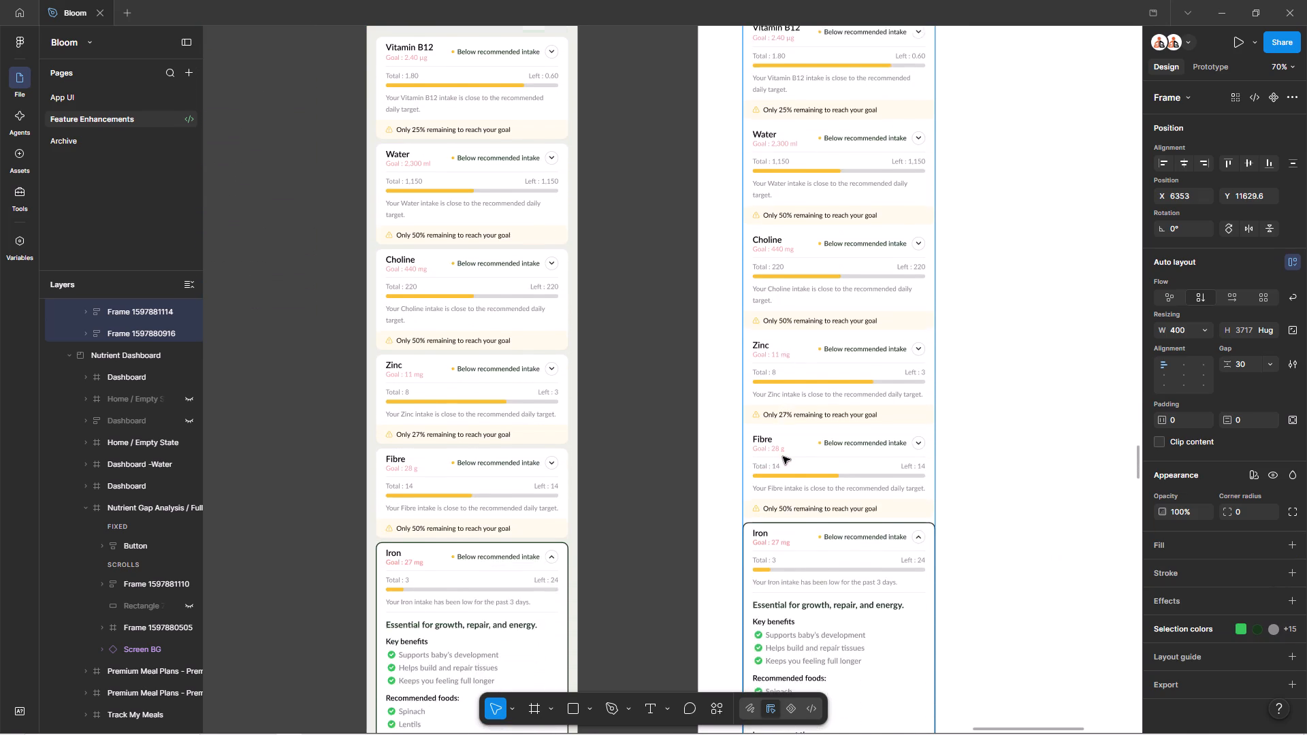
pyautogui.scroll(-18, 783, 457)
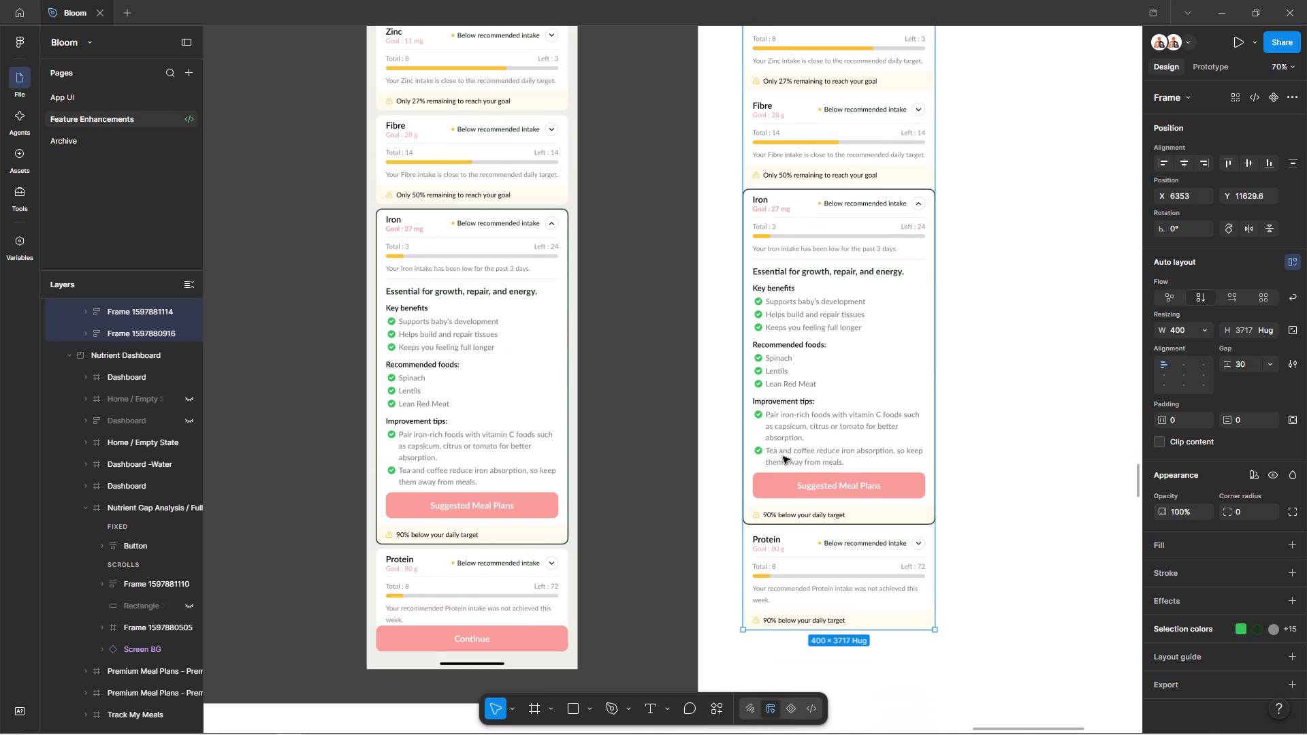
pyautogui.scroll(-2, 783, 457)
# Recheck both nutrient lists at closer zoom, working back up from the Protein card to the Magnesium card.
pyautogui.keyDown('ctrl'); pyautogui.scroll(5, 747, 526); pyautogui.keyUp('ctrl')
pyautogui.scroll(5, 745, 519)
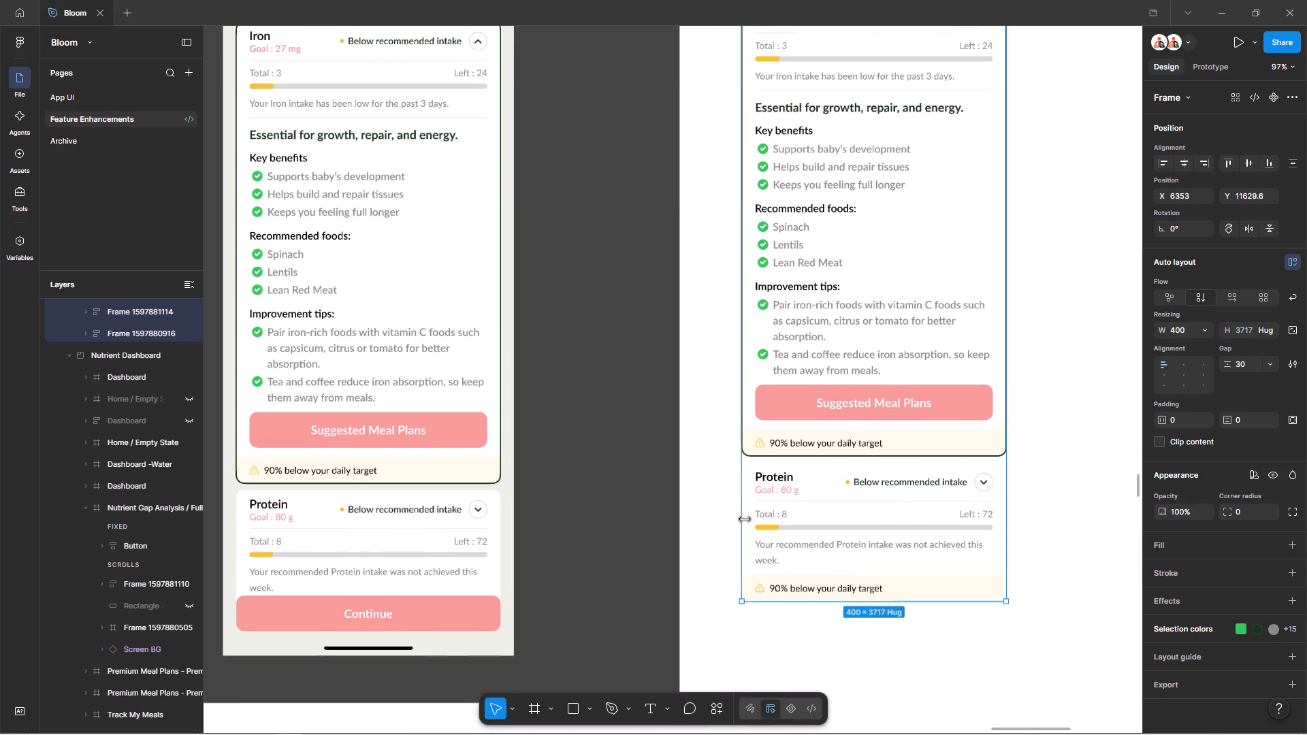
pyautogui.scroll(16, 745, 519)
pyautogui.scroll(-1, 749, 509)
pyautogui.scroll(2, 749, 509)
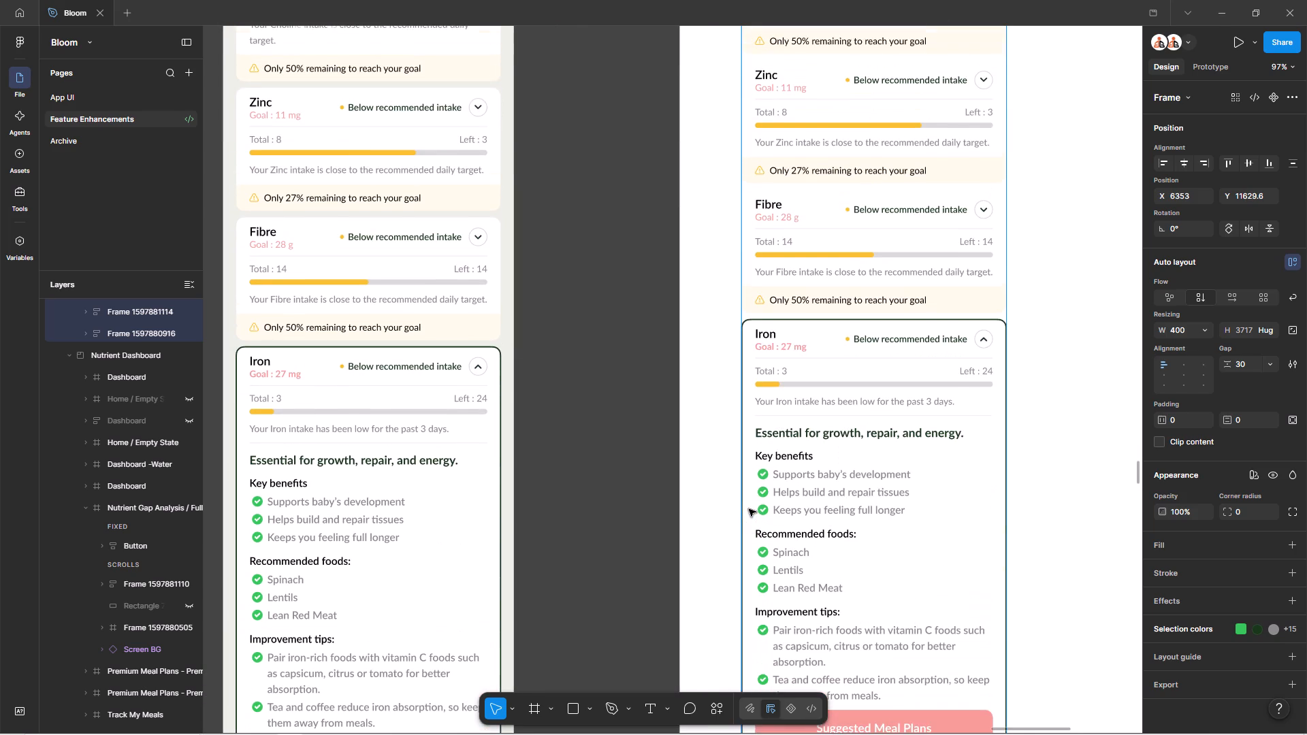
pyautogui.scroll(12, 749, 509)
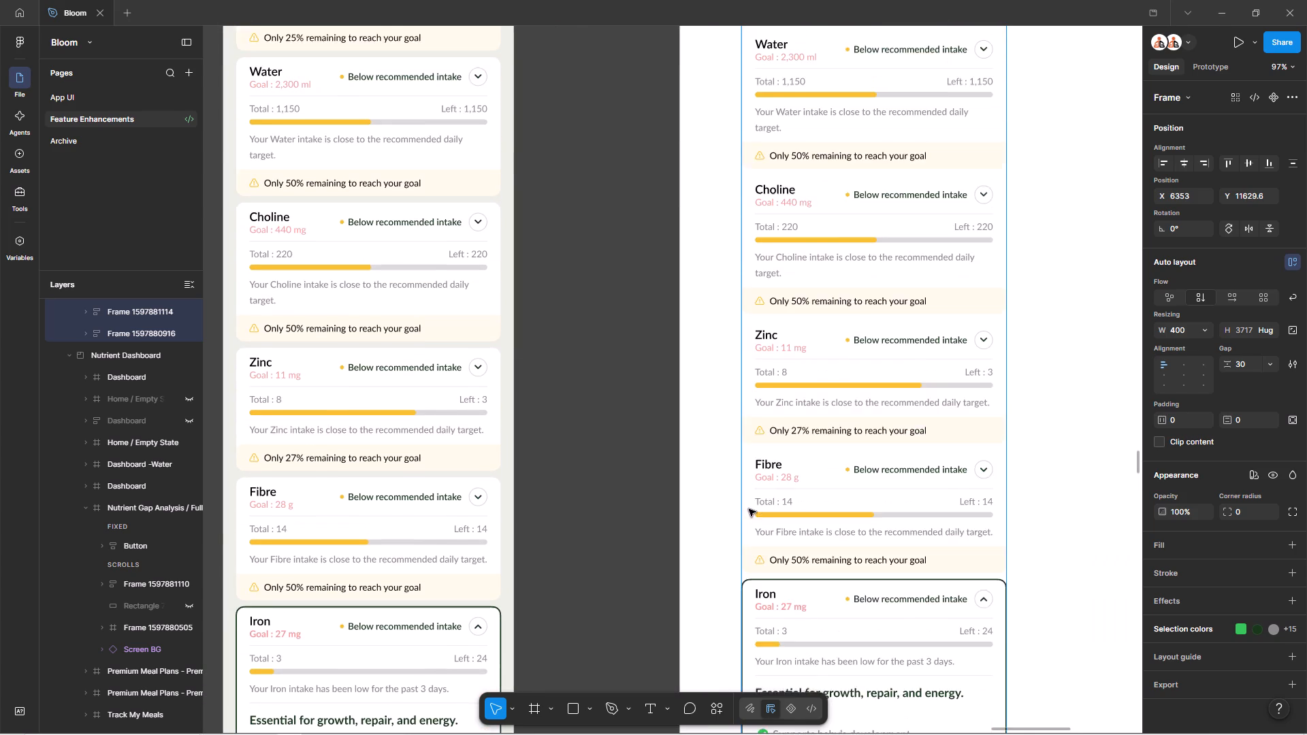
pyautogui.scroll(14, 749, 509)
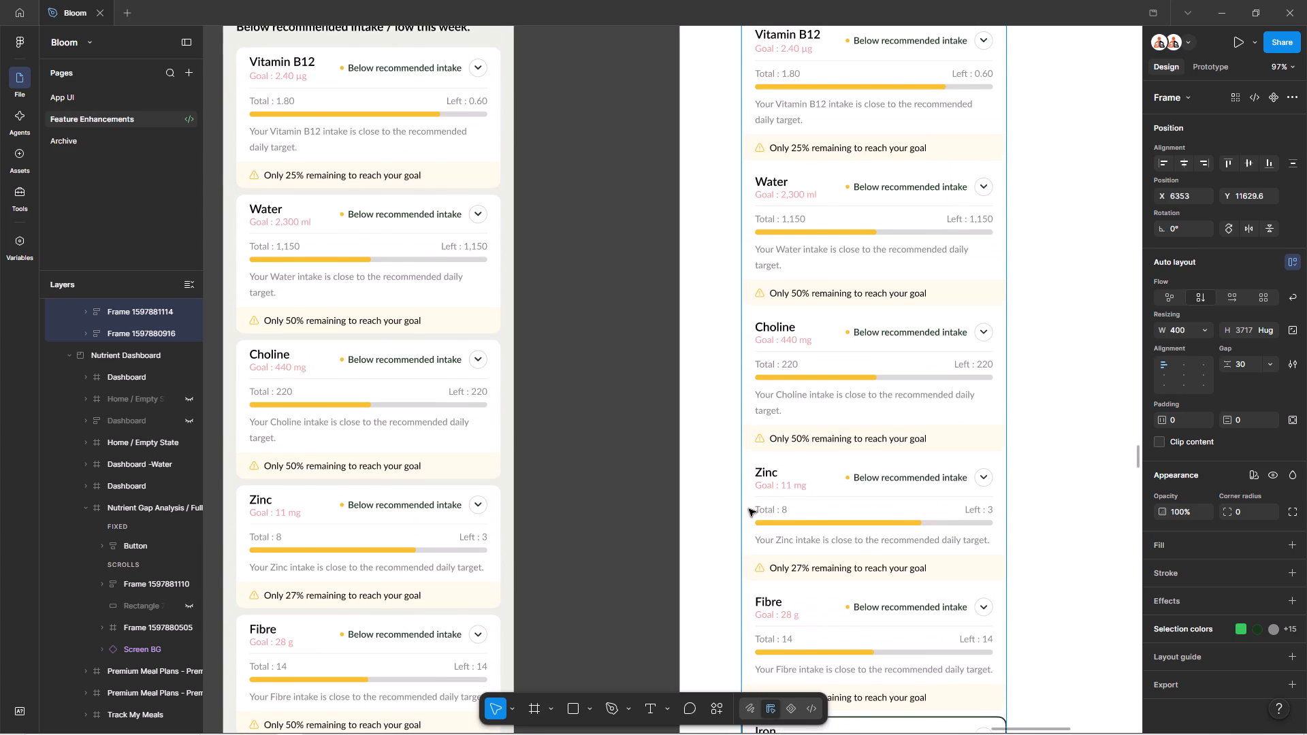
pyautogui.scroll(13, 749, 509)
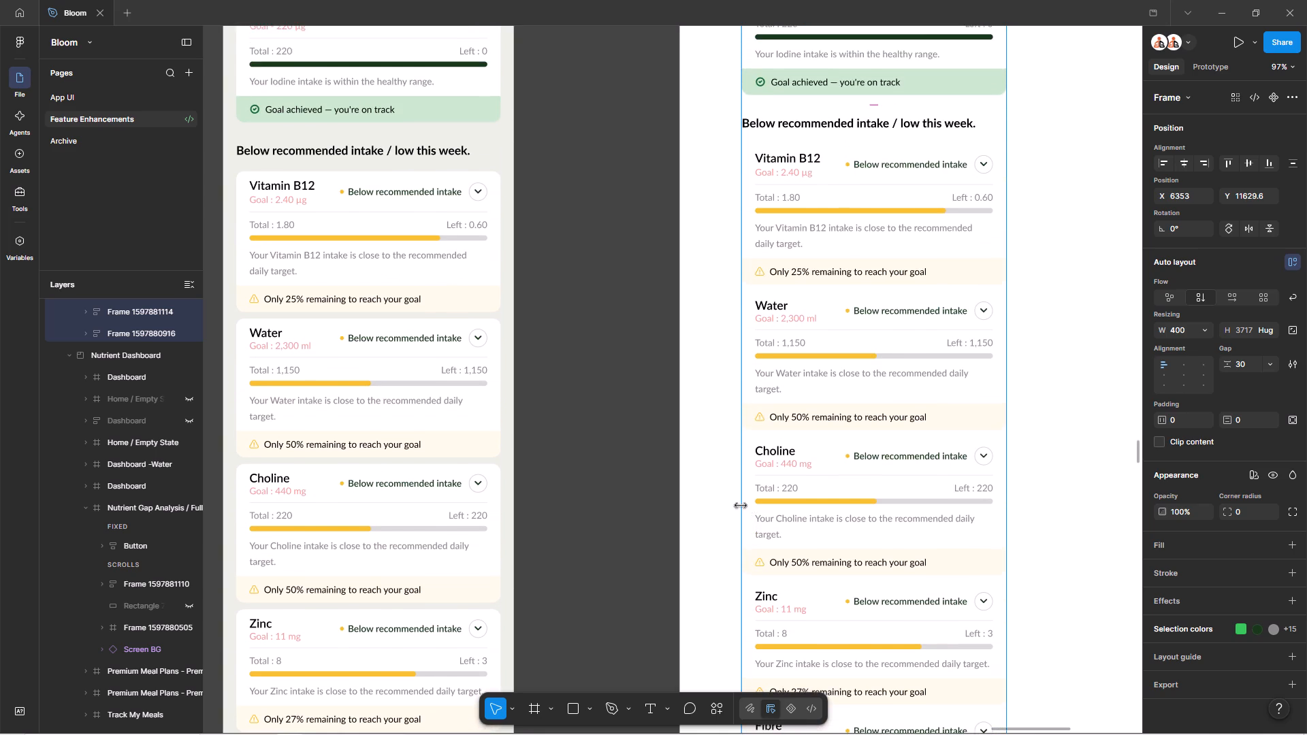
pyautogui.scroll(16, 741, 505)
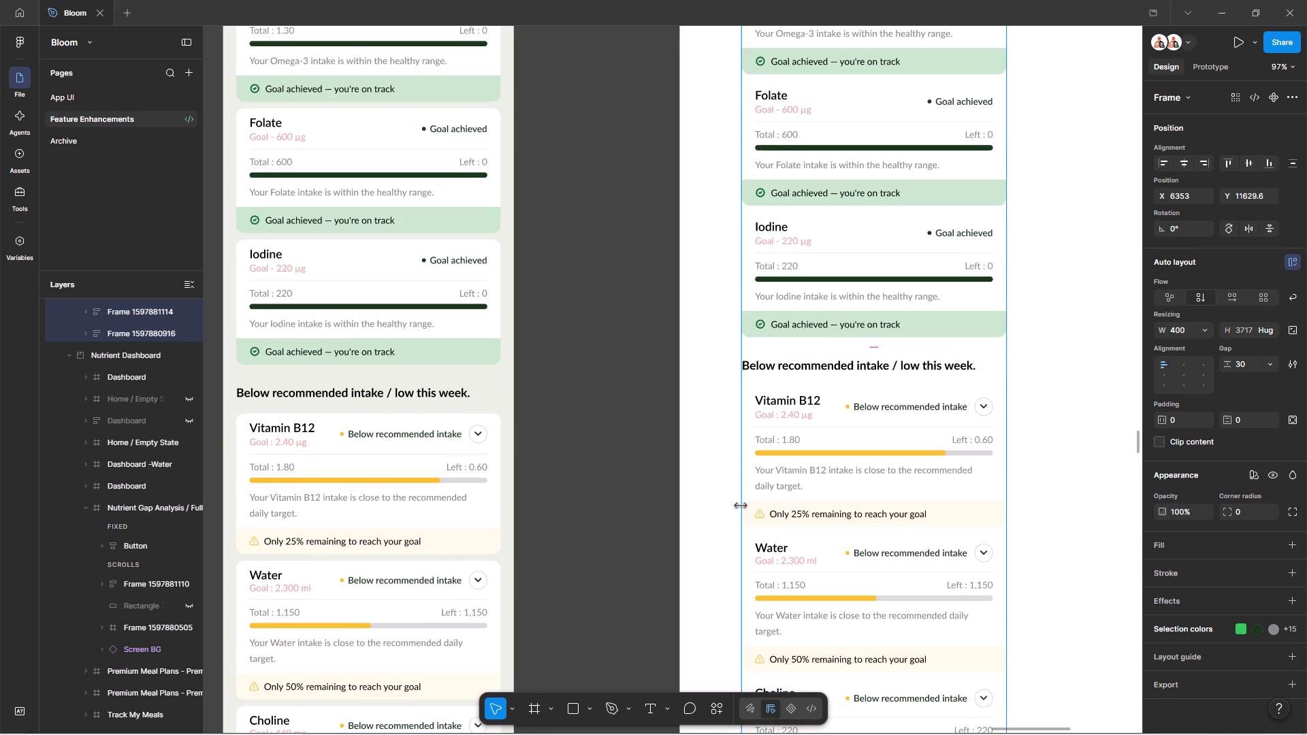
pyautogui.scroll(11, 741, 505)
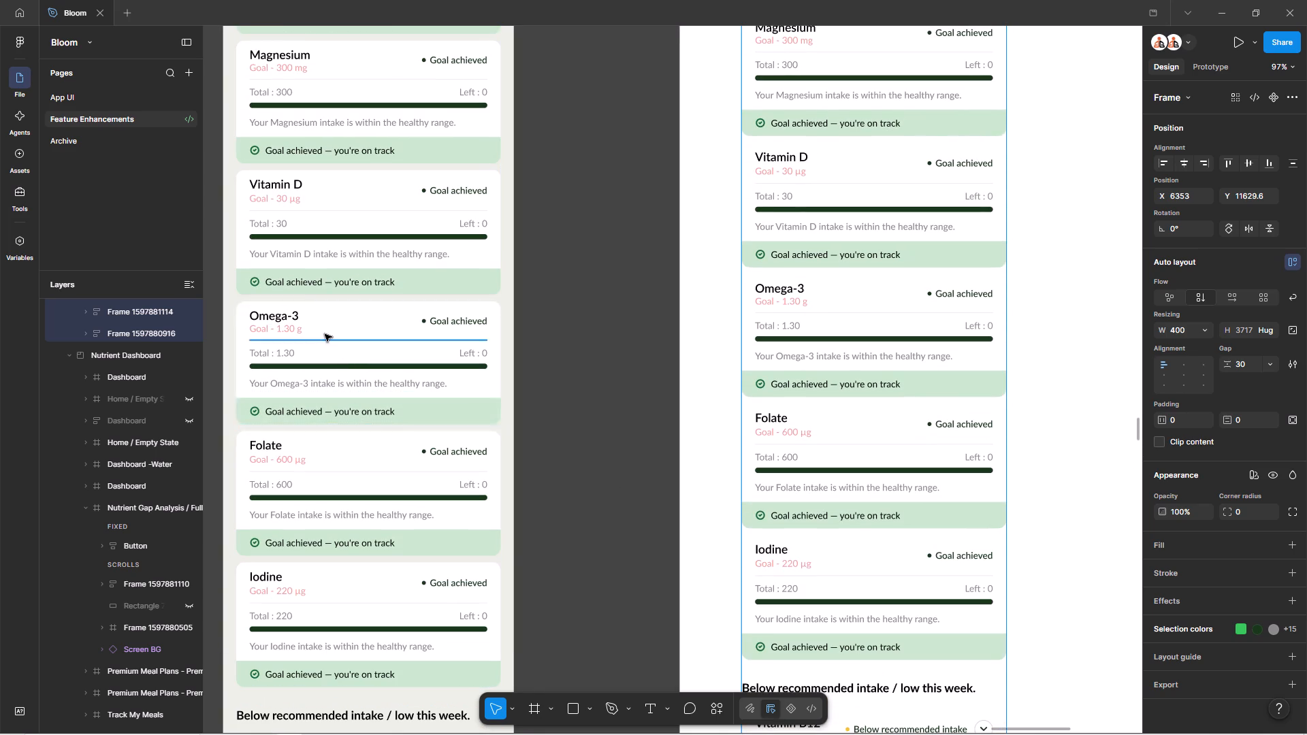
# Compare the matching nutrient cards in the gap analysis screen and the copied list, working from Omega-3 up to Fat.
pyautogui.keyDown('ctrl'); pyautogui.click(319, 332); pyautogui.keyUp('ctrl')
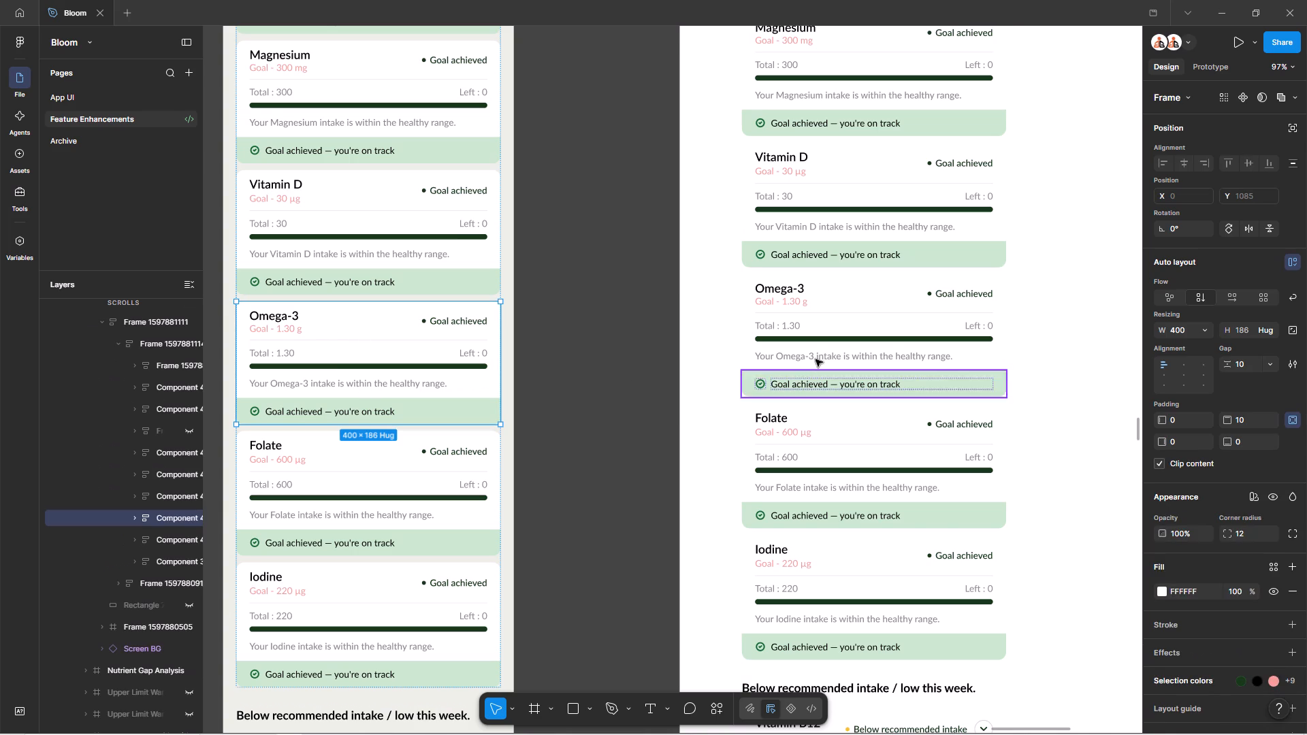
pyautogui.keyDown('ctrl'); pyautogui.click(858, 303); pyautogui.keyUp('ctrl')
pyautogui.scroll(2, 414, 319)
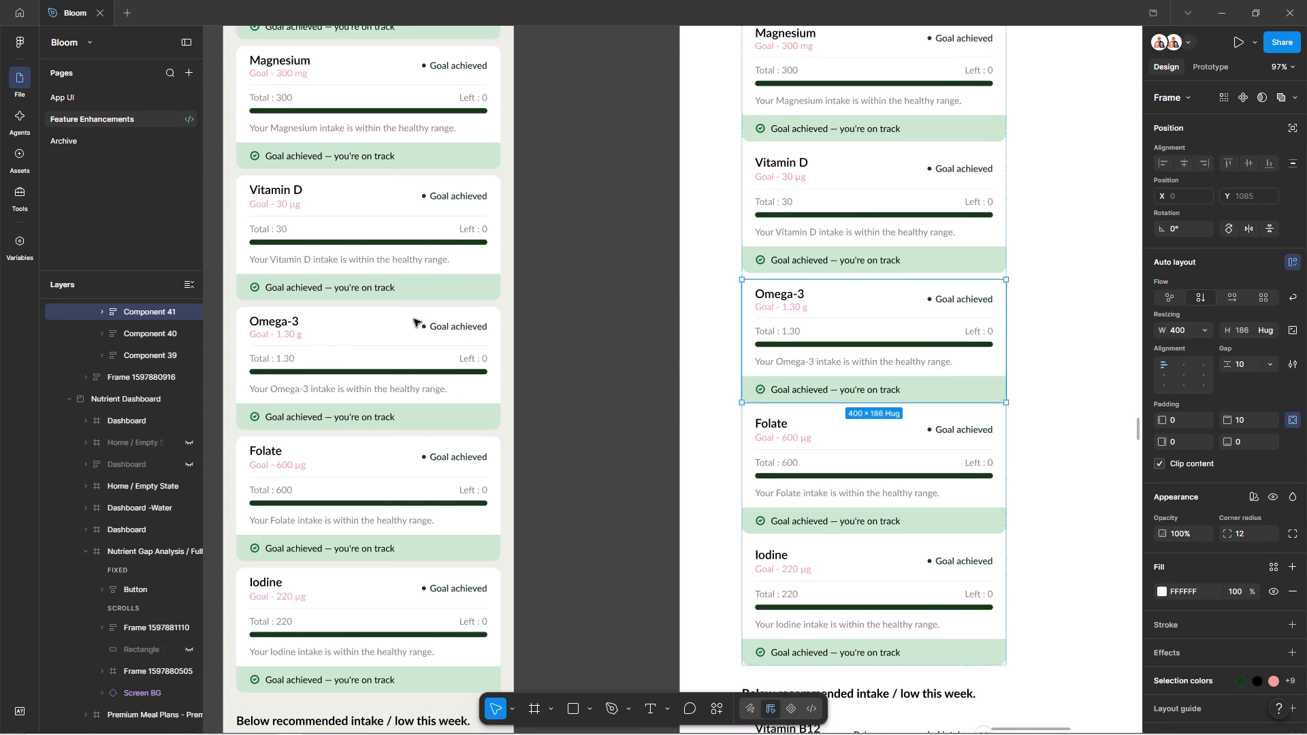
pyautogui.scroll(7, 414, 319)
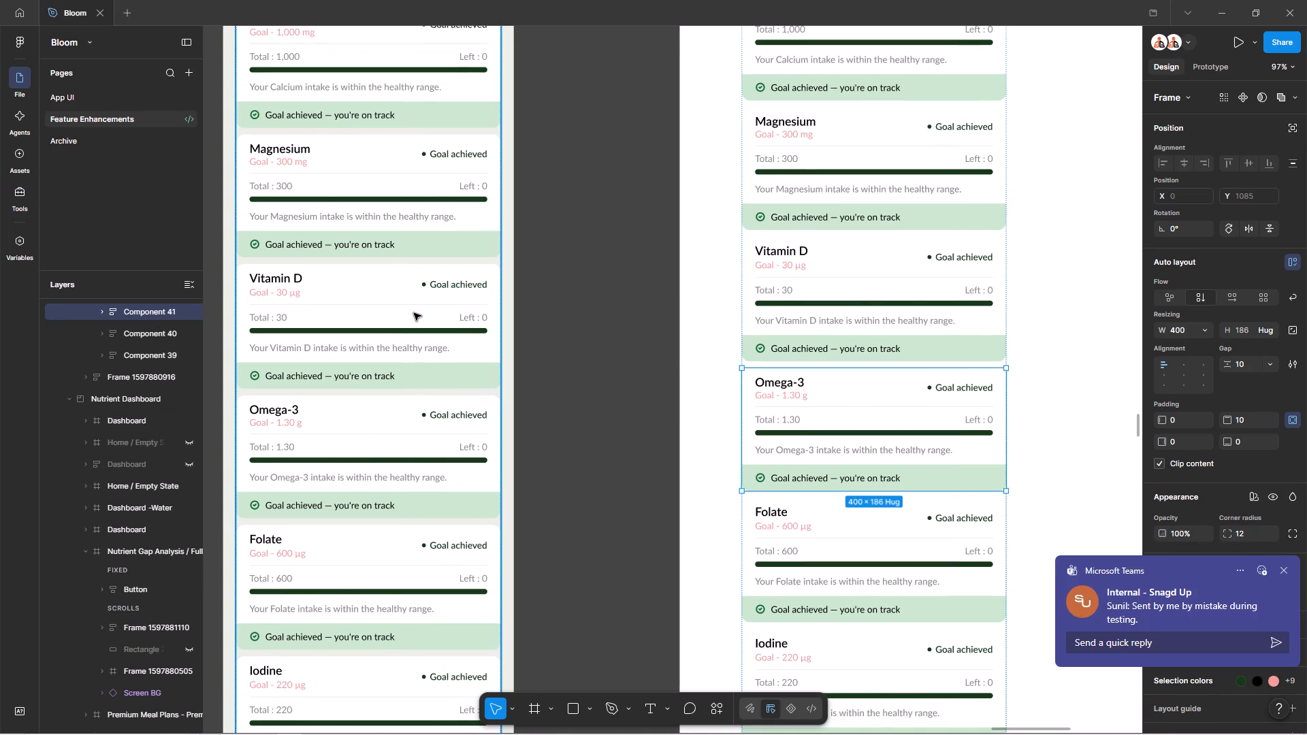
pyautogui.scroll(8, 414, 313)
pyautogui.keyDown('ctrl'); pyautogui.click(376, 242); pyautogui.keyUp('ctrl')
pyautogui.scroll(3, 440, 291)
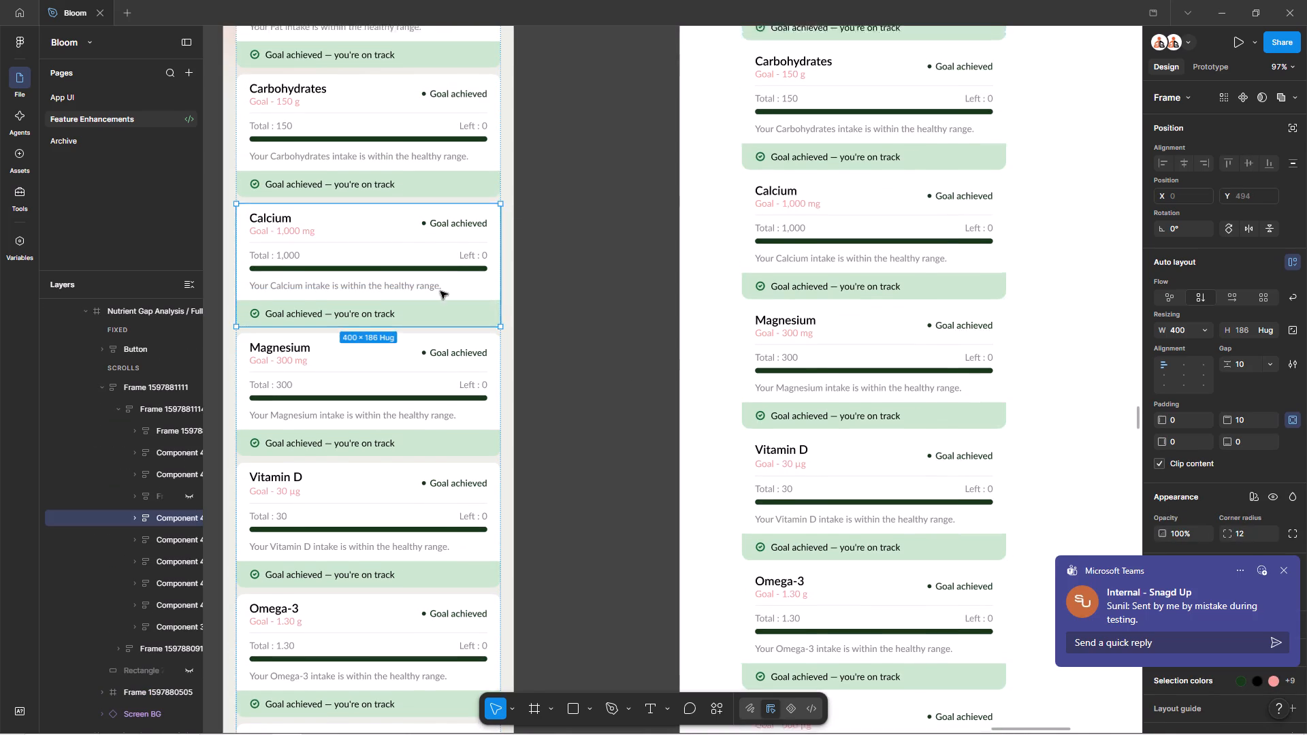
pyautogui.scroll(1, 440, 291)
pyautogui.keyDown('ctrl'); pyautogui.click(370, 221); pyautogui.keyUp('ctrl')
pyautogui.scroll(5, 381, 254)
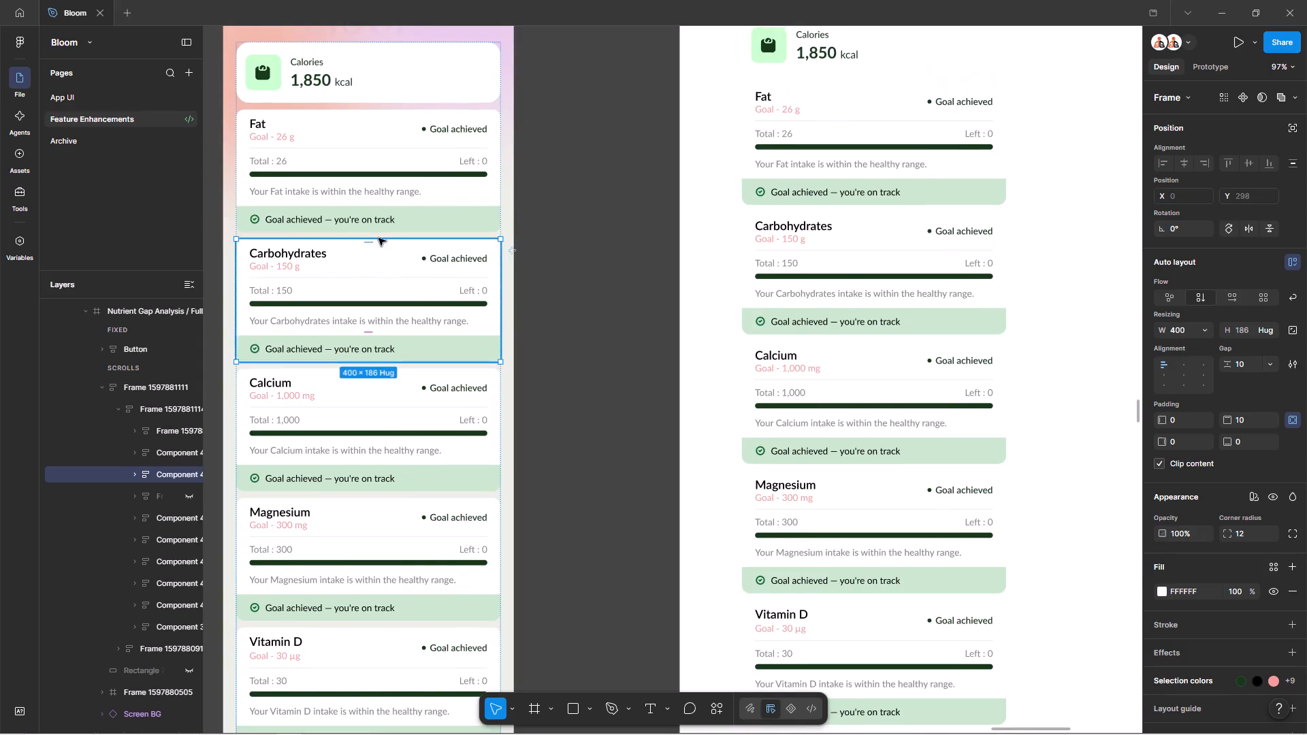
pyautogui.keyDown('ctrl'); pyautogui.click(353, 159); pyautogui.keyUp('ctrl')
pyautogui.scroll(6, 505, 301)
# Delete the copied nutrient card list beside AI Food Recognition's full Nutrient Gap Analysis screen.
pyautogui.keyDown('ctrl'); pyautogui.scroll(-5, 534, 318); pyautogui.keyUp('ctrl')
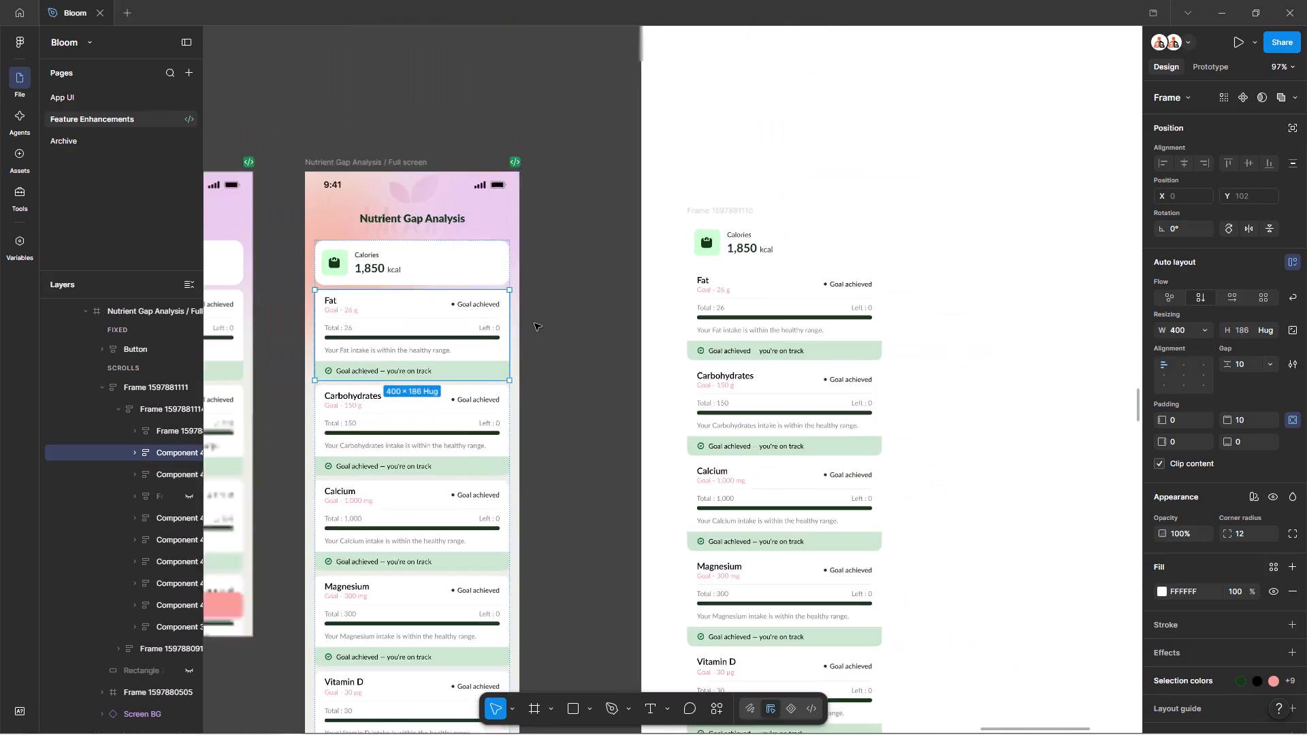
pyautogui.keyDown('ctrl'); pyautogui.scroll(-7, 534, 323); pyautogui.keyUp('ctrl')
pyautogui.click(628, 263)
pyautogui.press('Delete')
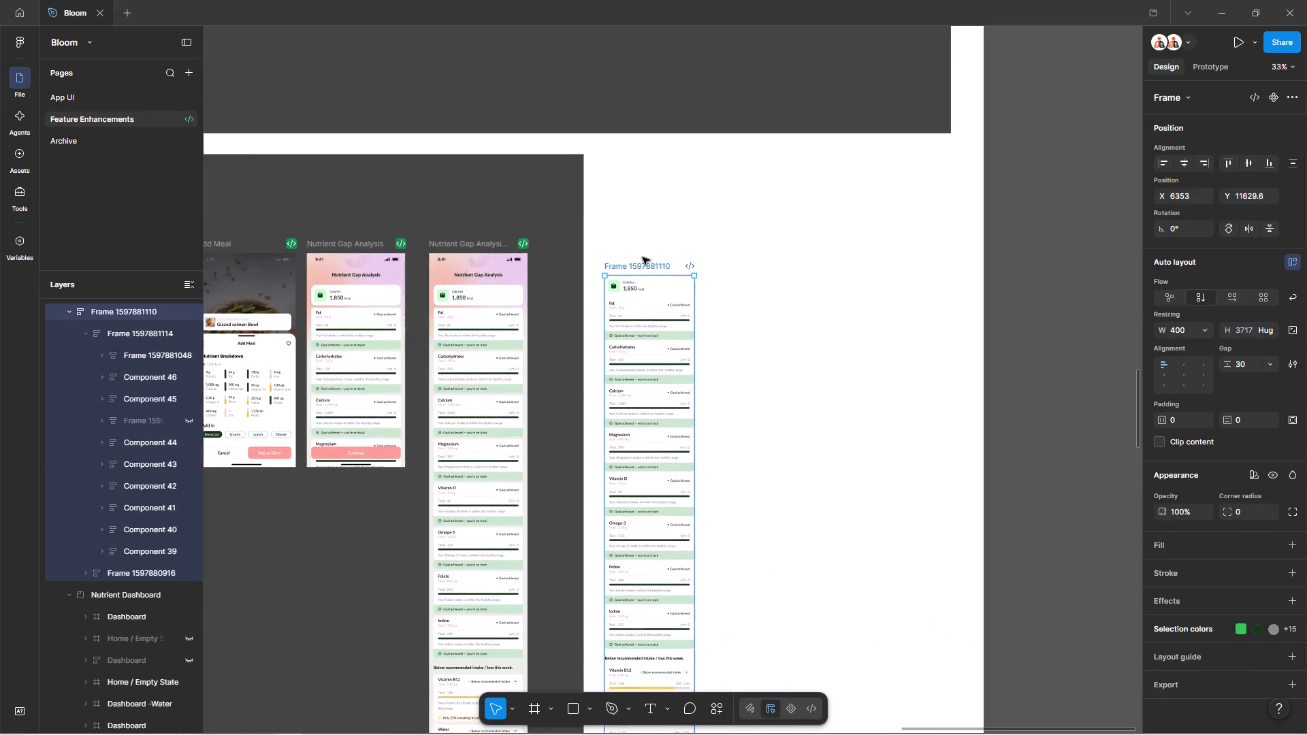
# Switch to the Bloom build review in Google Docs and read the Navigation and structure finding about Streak and Manage Payments.
pyautogui.hotkey('alt', 'Tab')
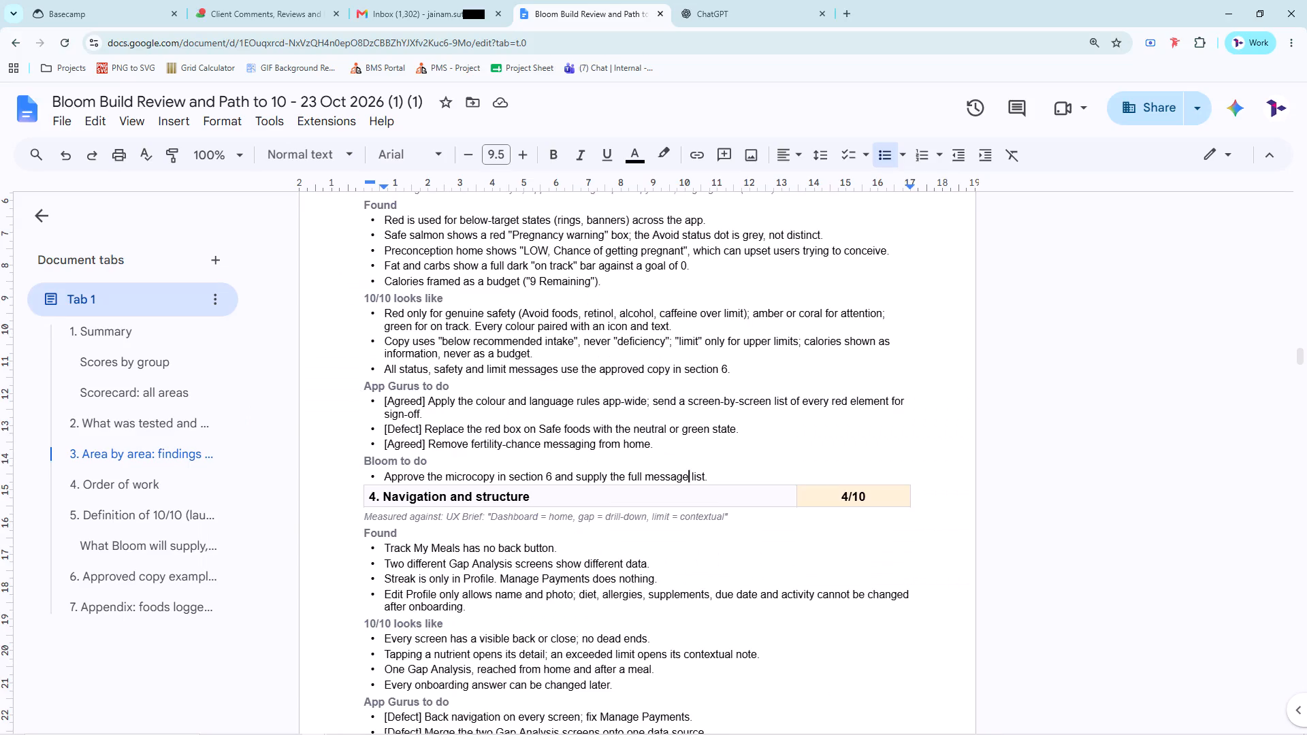
pyautogui.click(419, 583)
pyautogui.click(429, 581)
pyautogui.click(453, 581)
pyautogui.click(470, 581)
pyautogui.click(500, 581)
pyautogui.hotkey('alt', 'Tab')
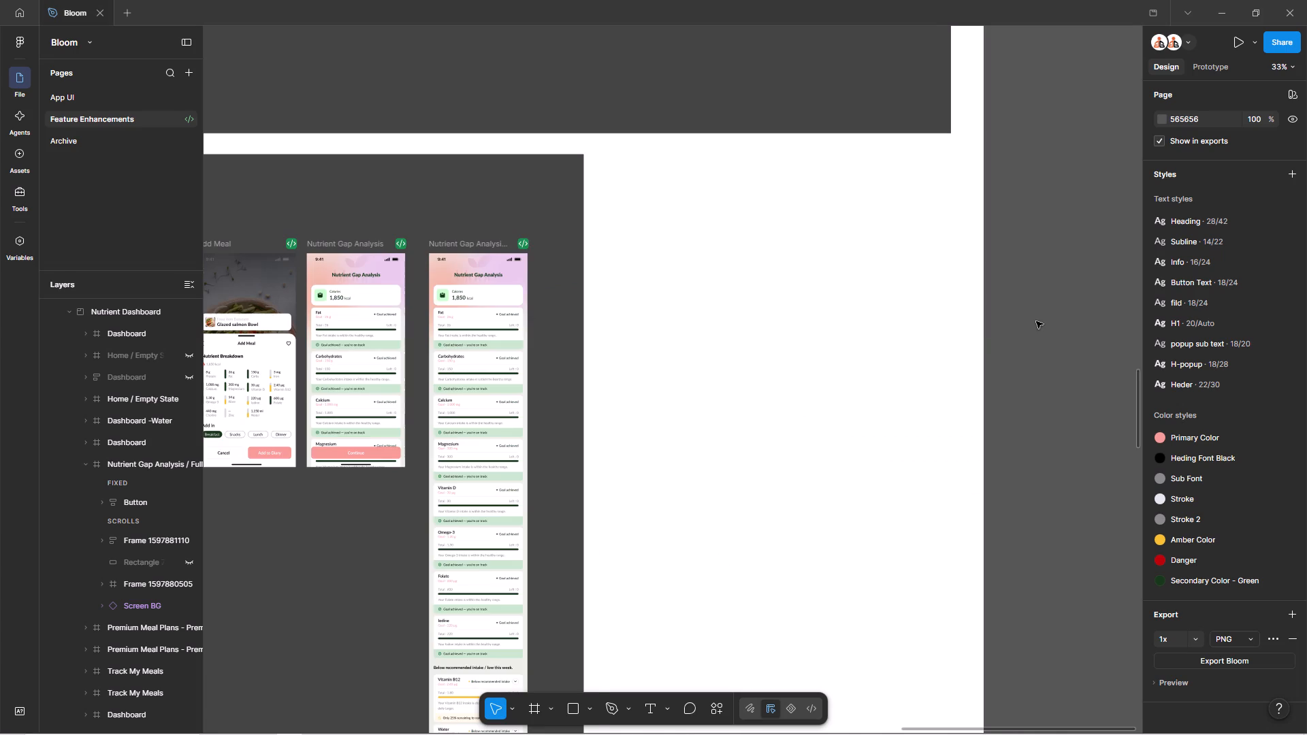
pyautogui.keyDown('ctrl'); pyautogui.scroll(-18, 1036, 321); pyautogui.keyUp('ctrl')
pyautogui.hotkey('alt', 'Tab')
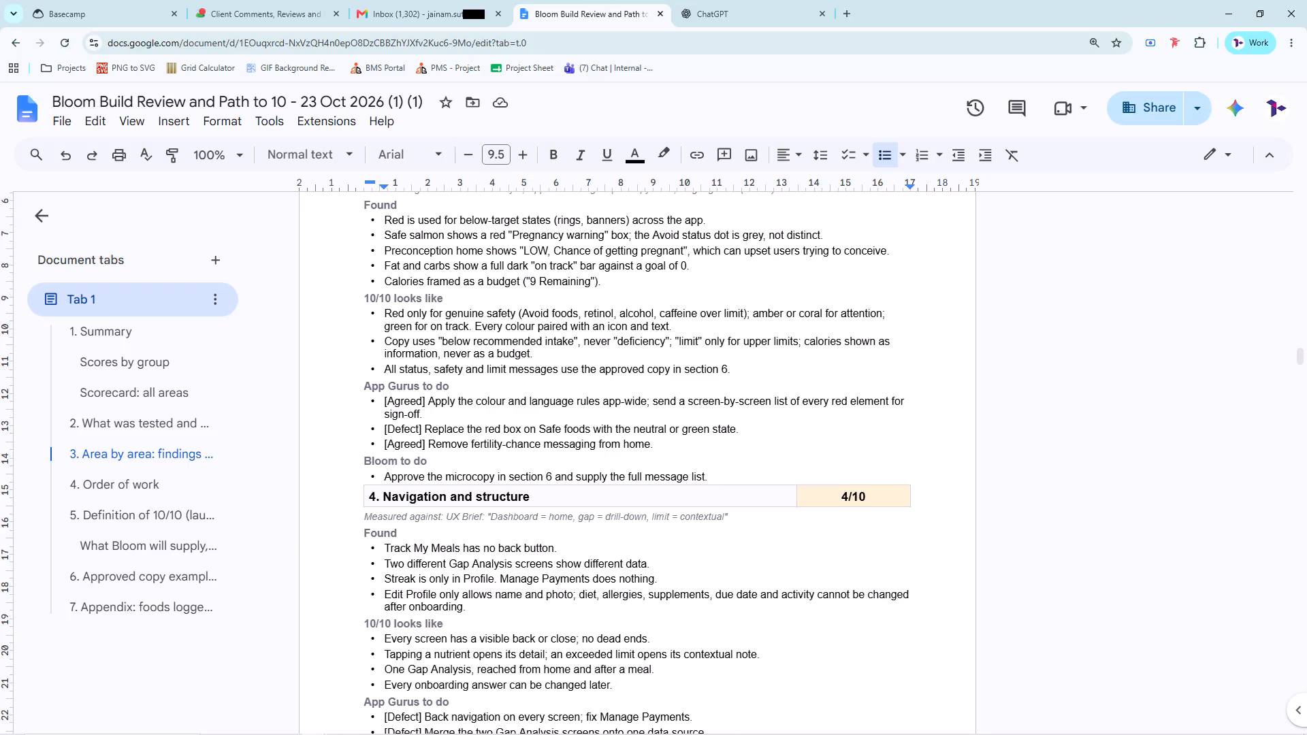
# Switch to Figma, locate Manage payments on the Shareable Nutrition Report section's profile screen, and check it against the review finding.
pyautogui.hotkey('alt', 'Tab')
pyautogui.scroll(-8, 856, 406)
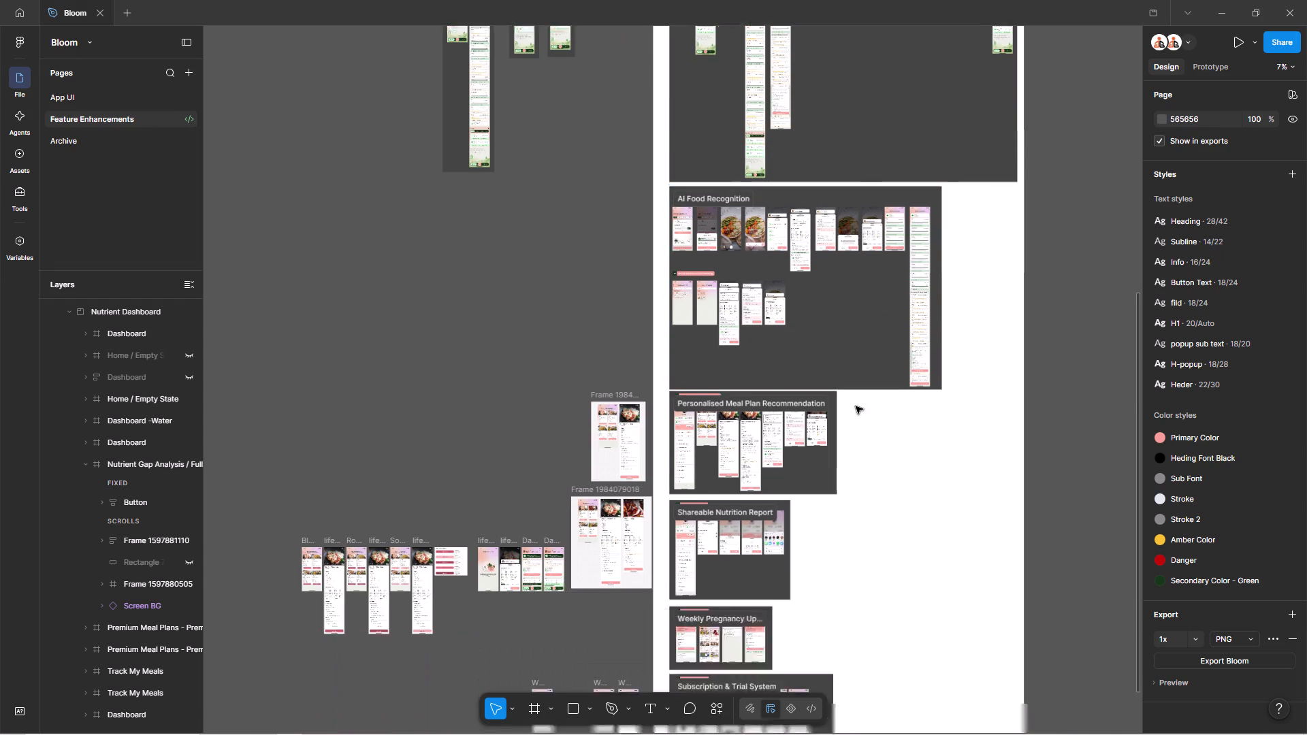
pyautogui.scroll(-7, 856, 406)
pyautogui.keyDown('ctrl'); pyautogui.scroll(20, 723, 347); pyautogui.keyUp('ctrl')
pyautogui.keyDown('ctrl'); pyautogui.scroll(1, 723, 347); pyautogui.keyUp('ctrl')
pyautogui.keyDown('ctrl'); pyautogui.scroll(-4, 702, 389); pyautogui.keyUp('ctrl')
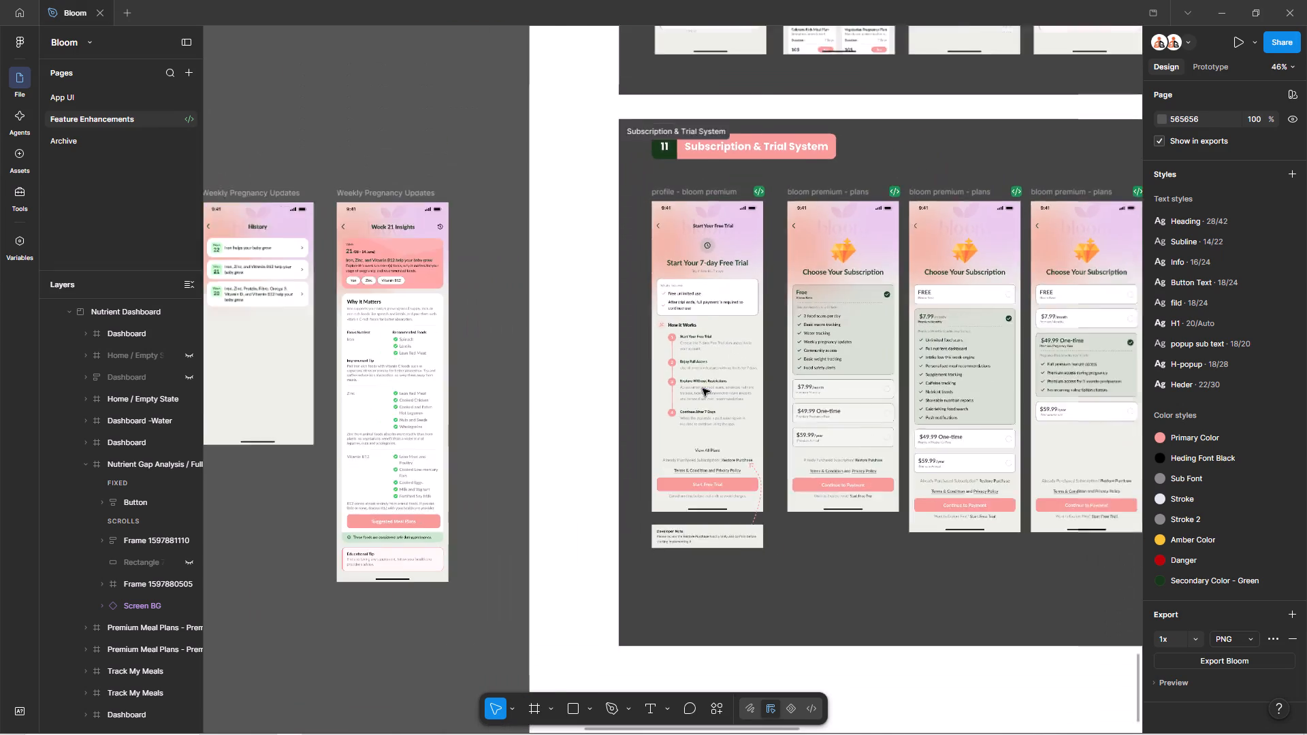
pyautogui.keyDown('ctrl'); pyautogui.scroll(-9, 703, 389); pyautogui.keyUp('ctrl')
pyautogui.keyDown('ctrl'); pyautogui.scroll(19, 707, 233); pyautogui.keyUp('ctrl')
pyautogui.keyDown('ctrl'); pyautogui.scroll(4, 703, 201); pyautogui.keyUp('ctrl')
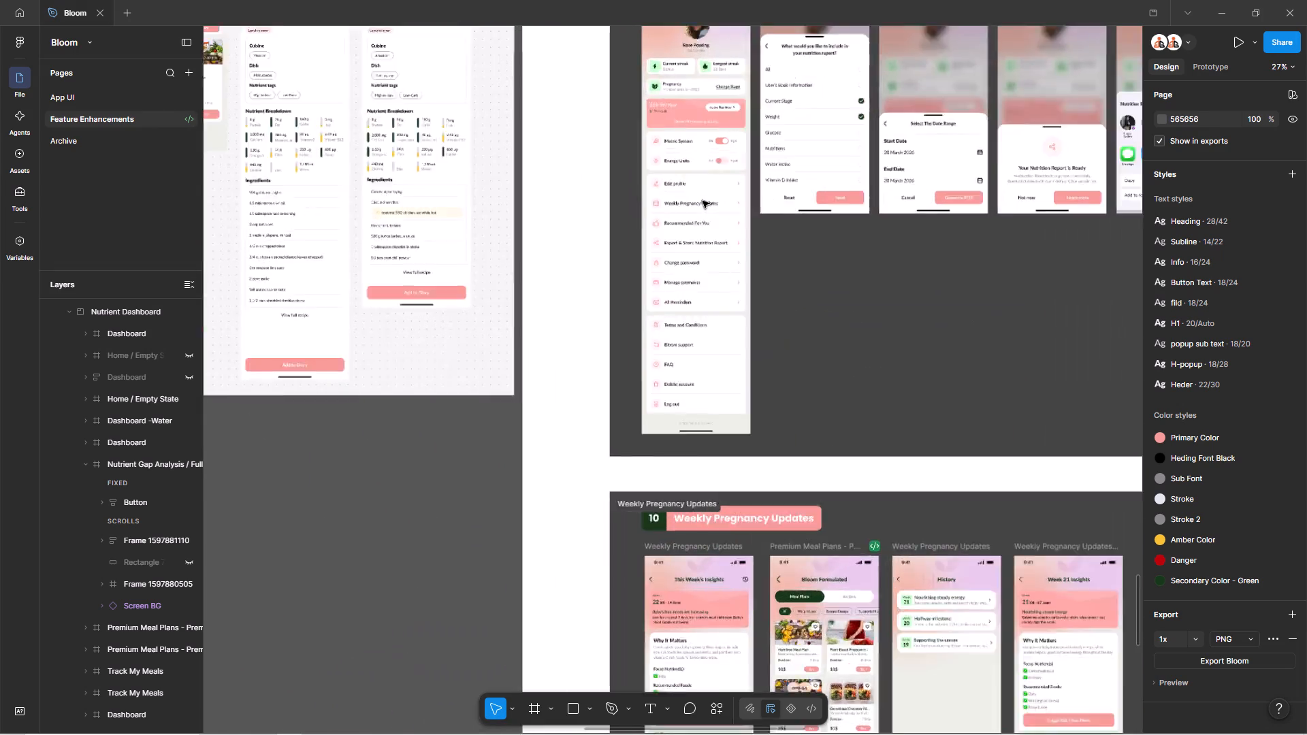
pyautogui.keyDown('ctrl'); pyautogui.scroll(8, 703, 201); pyautogui.keyUp('ctrl')
pyautogui.keyDown('ctrl'); pyautogui.click(692, 368); pyautogui.keyUp('ctrl')
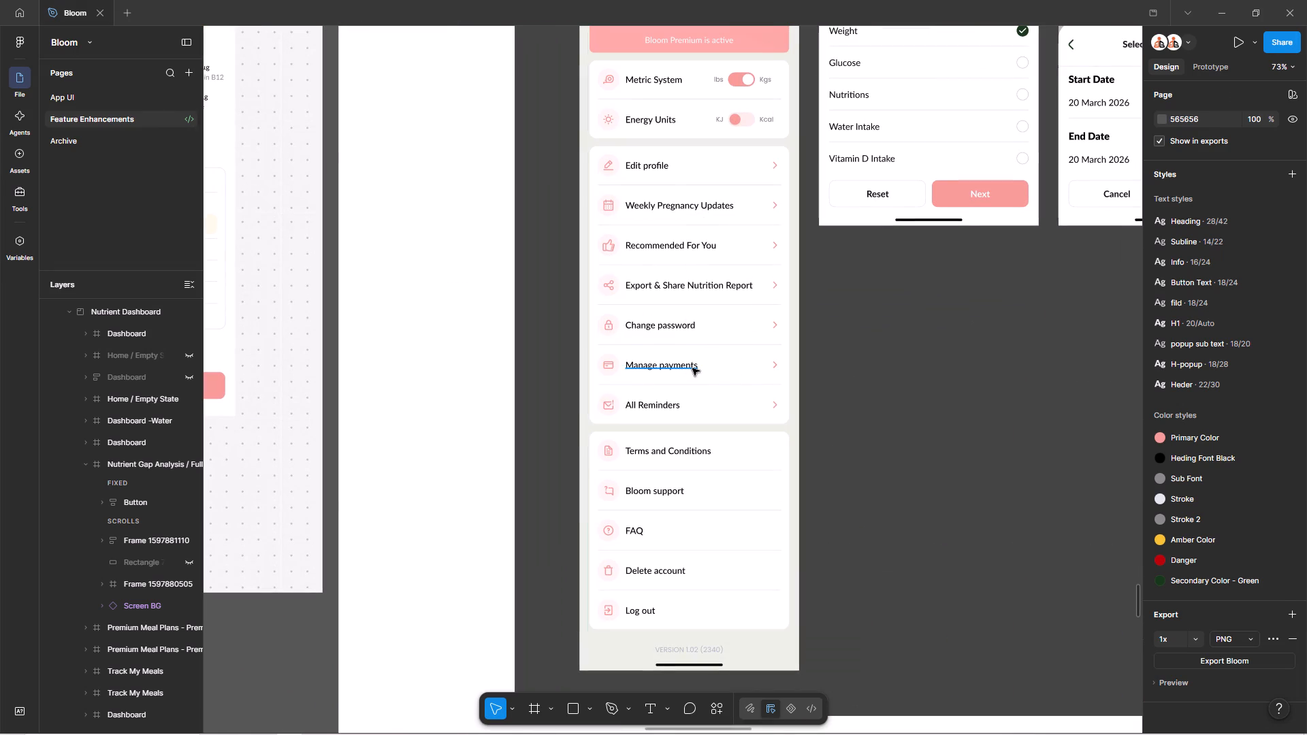
pyautogui.hotkey('alt', 'Tab')
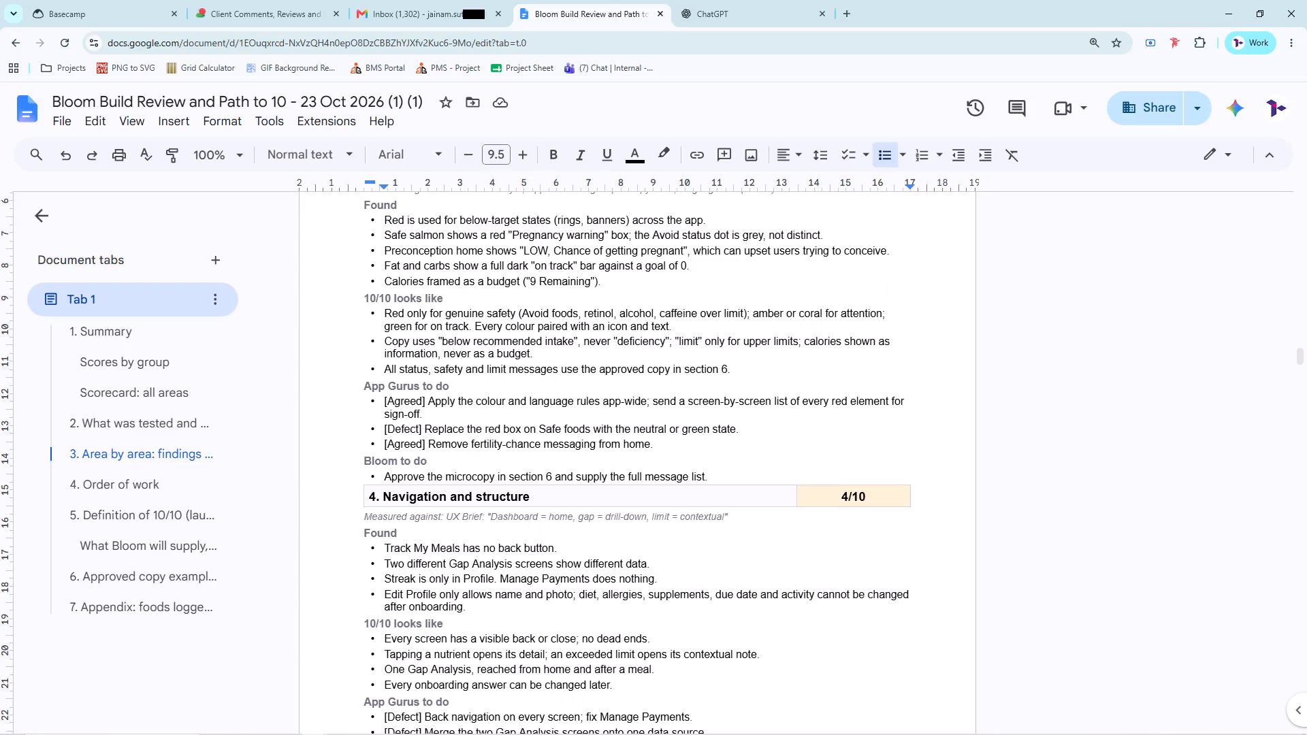
pyautogui.hotkey('alt', 'Tab')
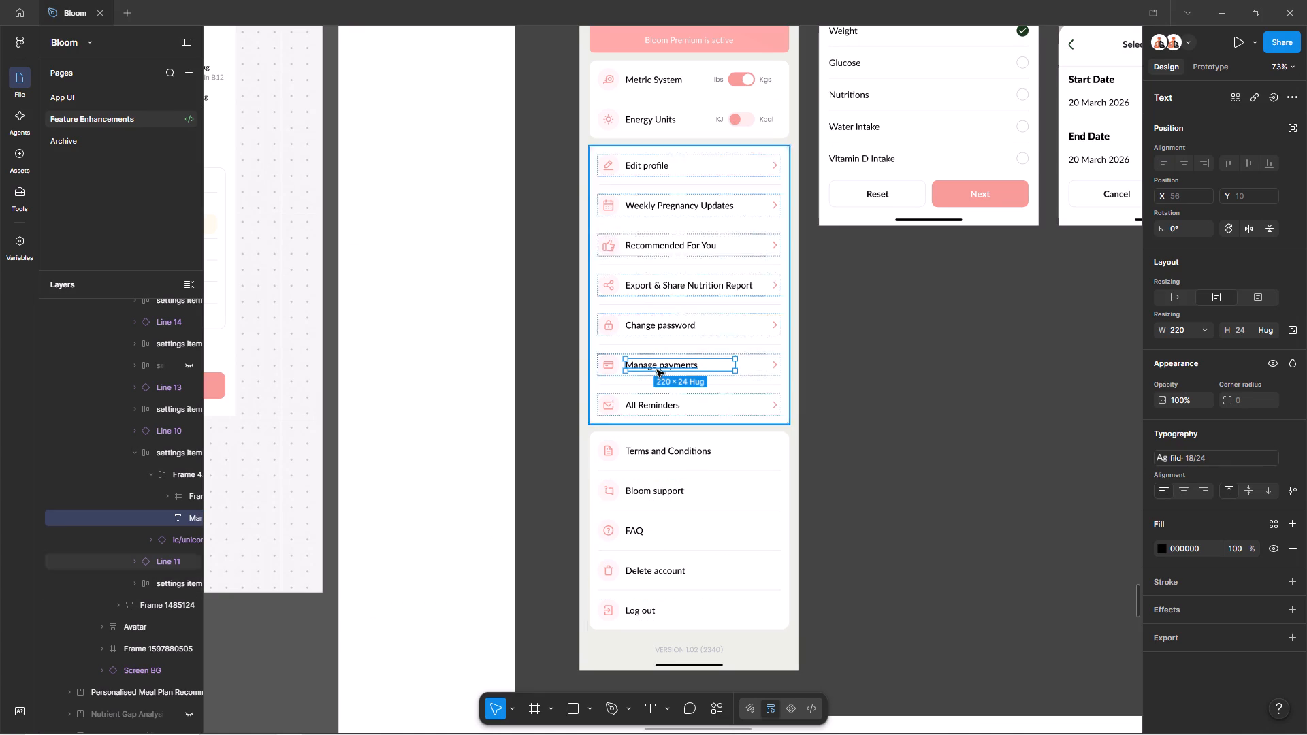
pyautogui.doubleClick(658, 367)
pyautogui.doubleClick(494, 371)
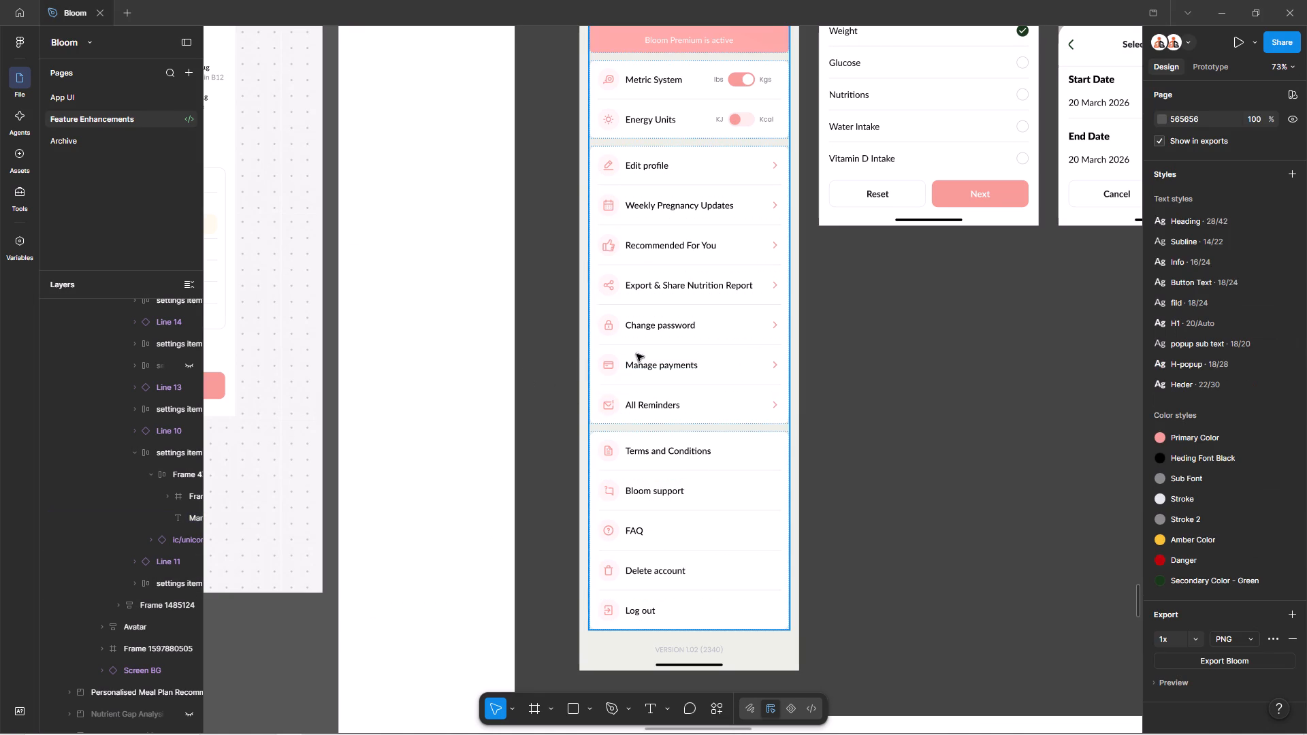
pyautogui.hotkey('alt', 'Tab')
# Return to Figma and inspect the Current streak and Longest streak cards on the profile screen.
pyautogui.hotkey('alt', 'Tab')
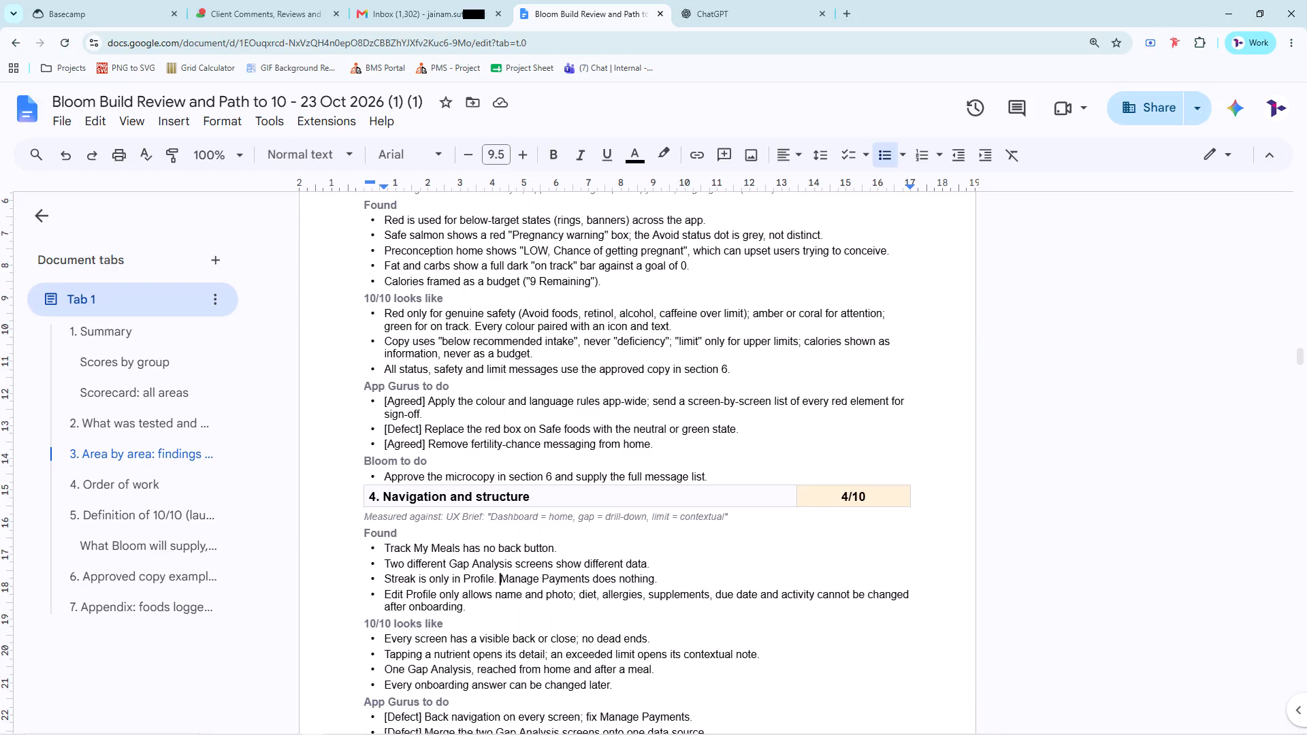
pyautogui.scroll(3, 683, 426)
pyautogui.scroll(3, 679, 206)
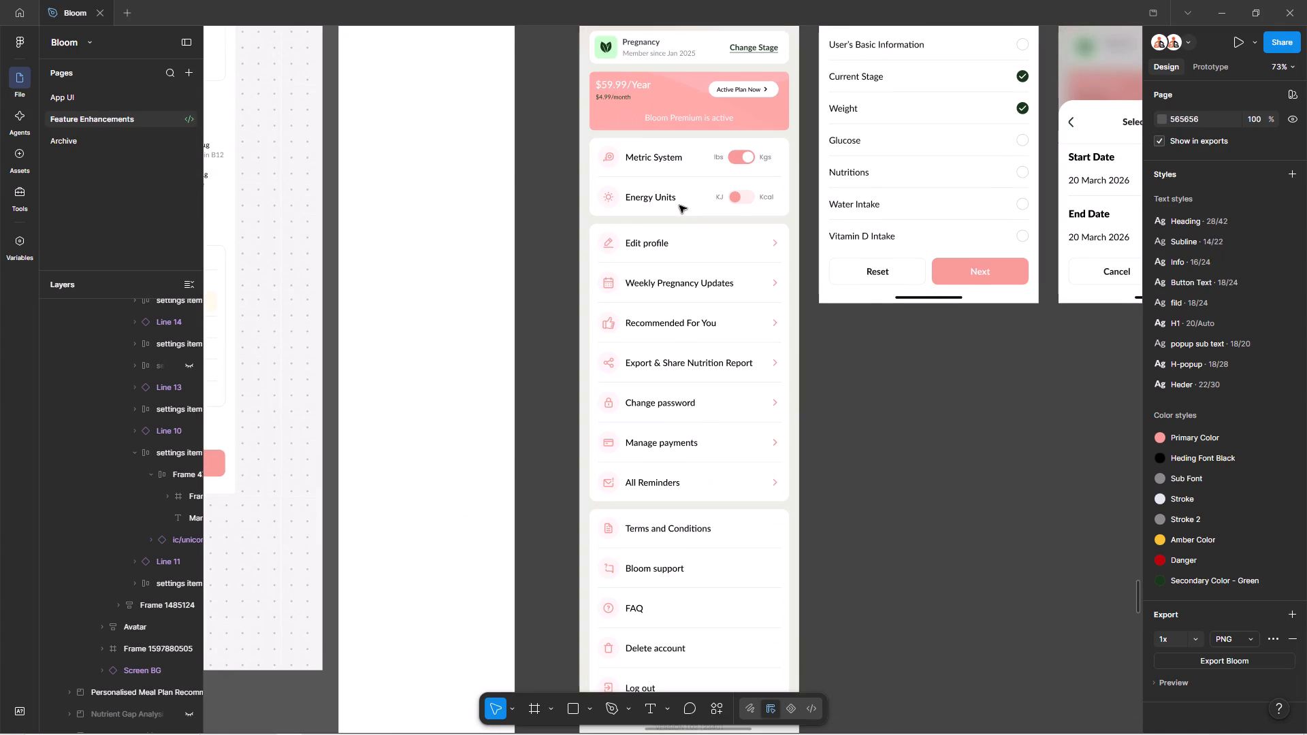
pyautogui.scroll(5, 678, 206)
pyautogui.keyDown('ctrl'); pyautogui.click(777, 88); pyautogui.keyUp('ctrl')
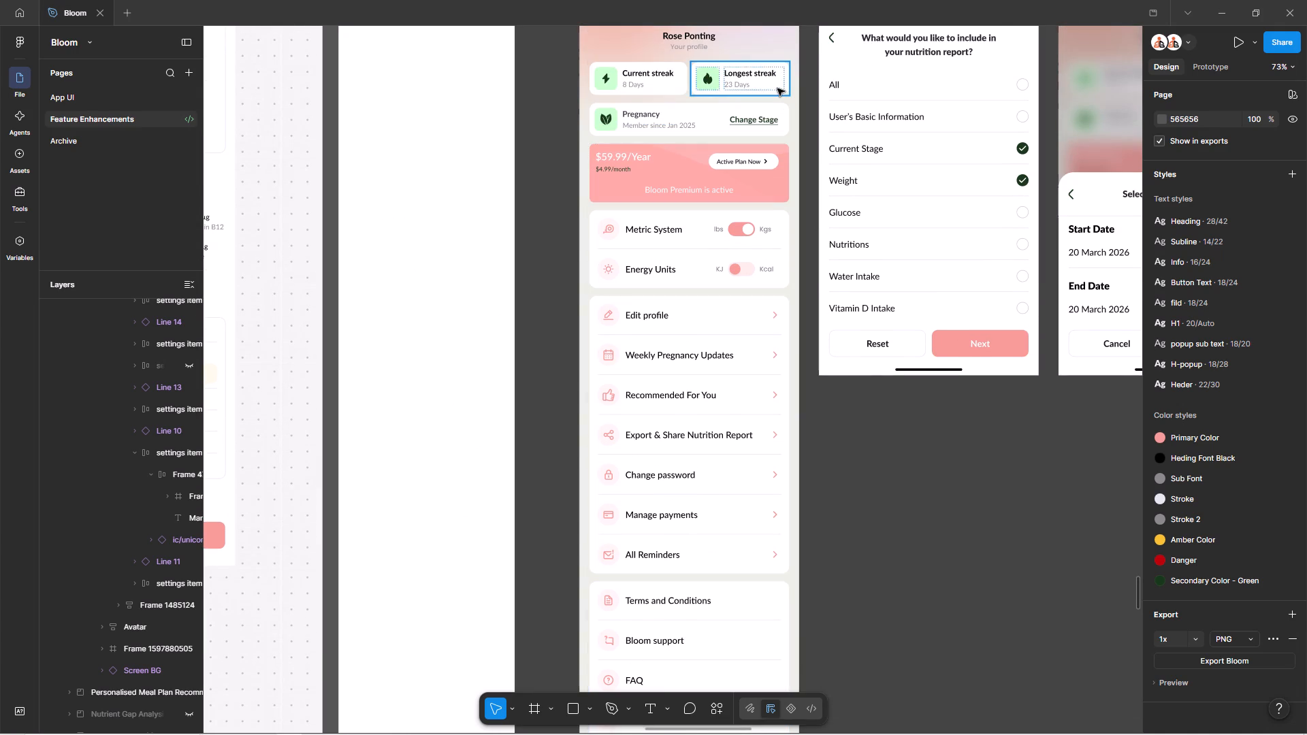
pyautogui.keyDown('ctrl'); pyautogui.click(667, 89); pyautogui.keyUp('ctrl')
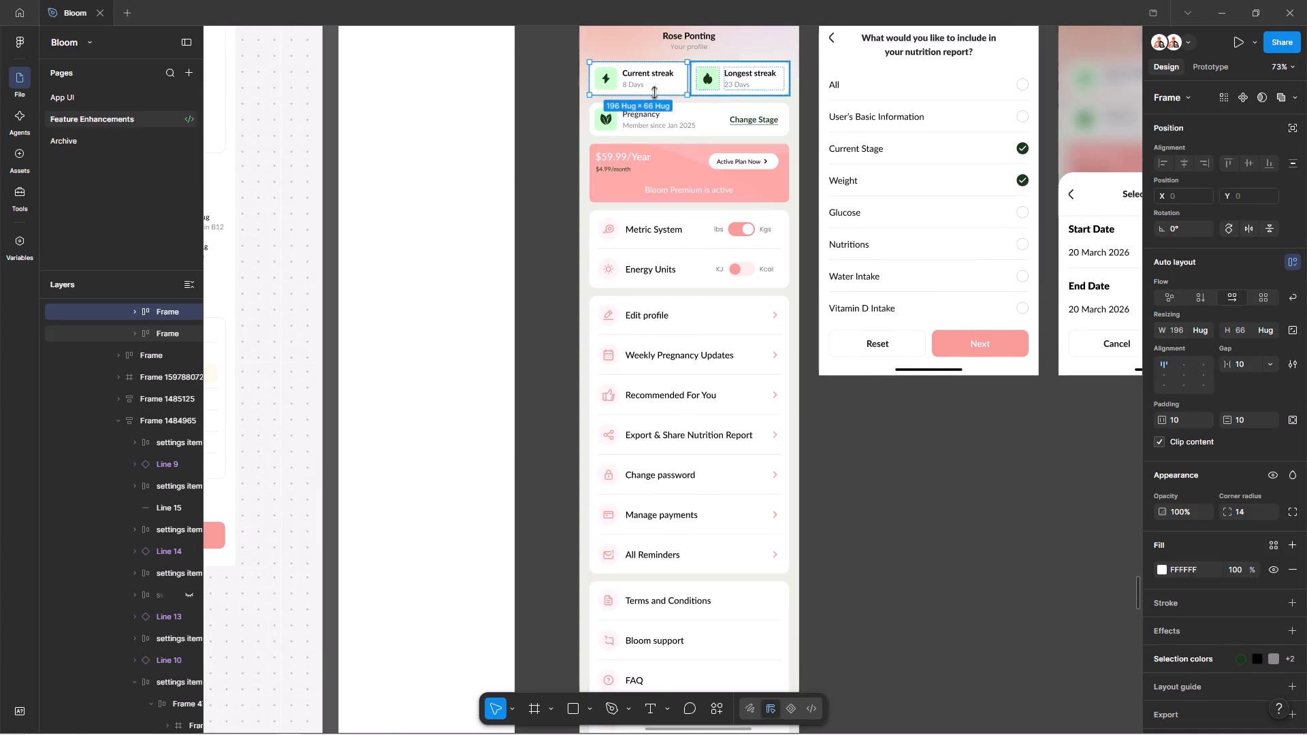
# Switch to the Google Docs review, reread and copy the finding "Streak is only in Profile. Manage Payments does nothing.".
pyautogui.hotkey('alt', 'Tab')
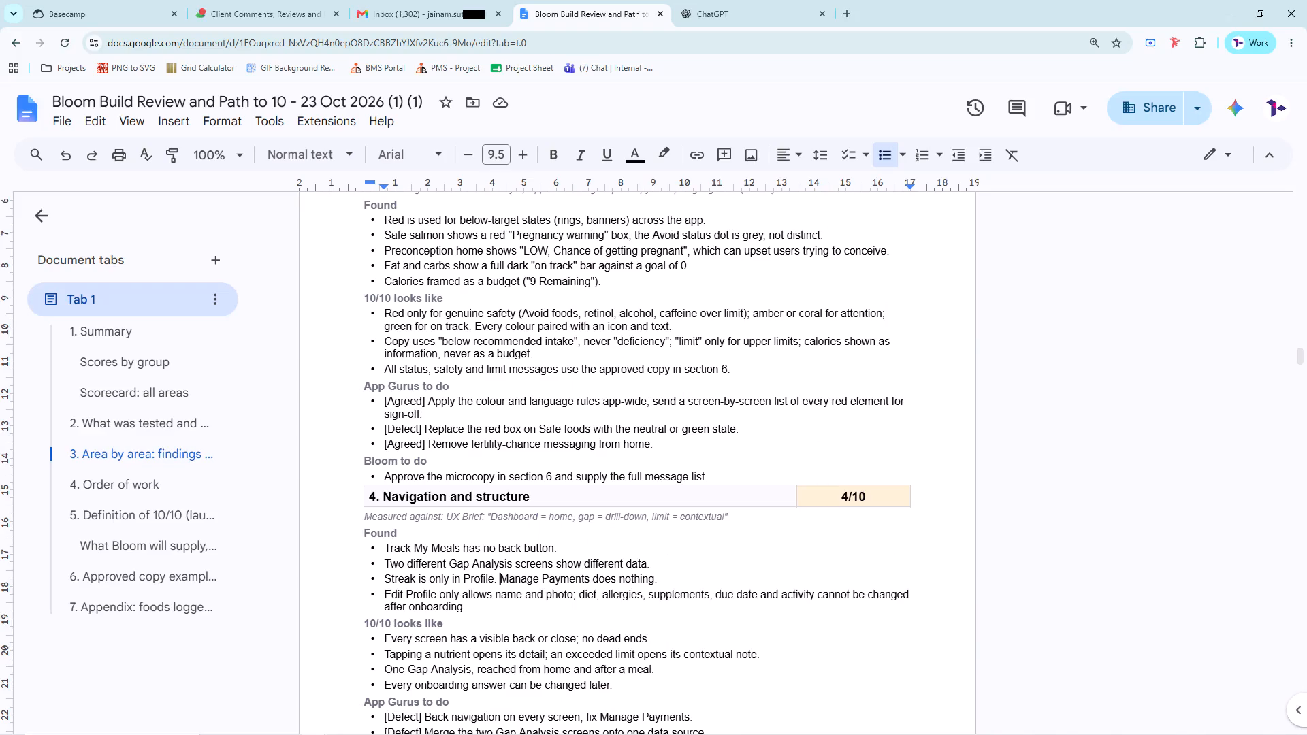
pyautogui.click(415, 580)
pyautogui.click(438, 580)
pyautogui.click(454, 579)
pyautogui.click(475, 578)
pyautogui.click(513, 574)
pyautogui.click(545, 572)
pyautogui.moveTo(664, 578); pyautogui.dragTo(375, 581)
pyautogui.hotkey('ctrl', 'c')
pyautogui.hotkey('alt', 'Tab')
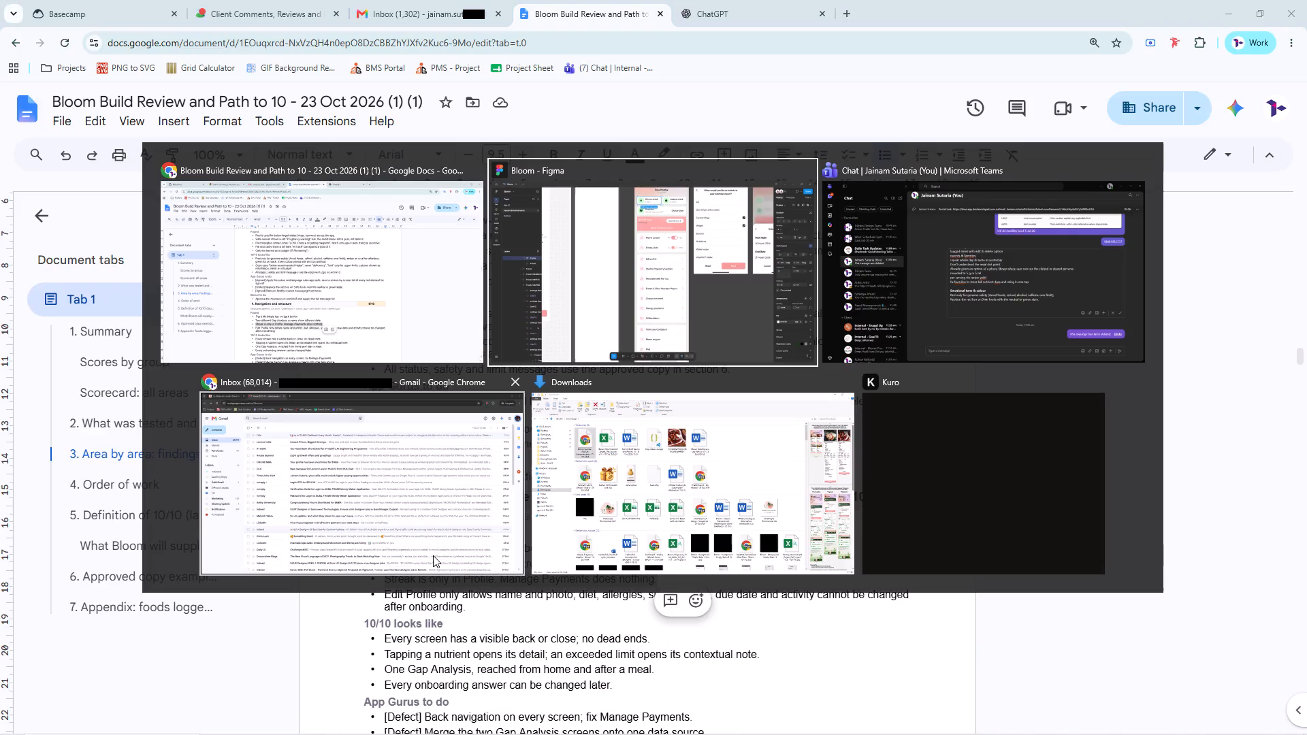
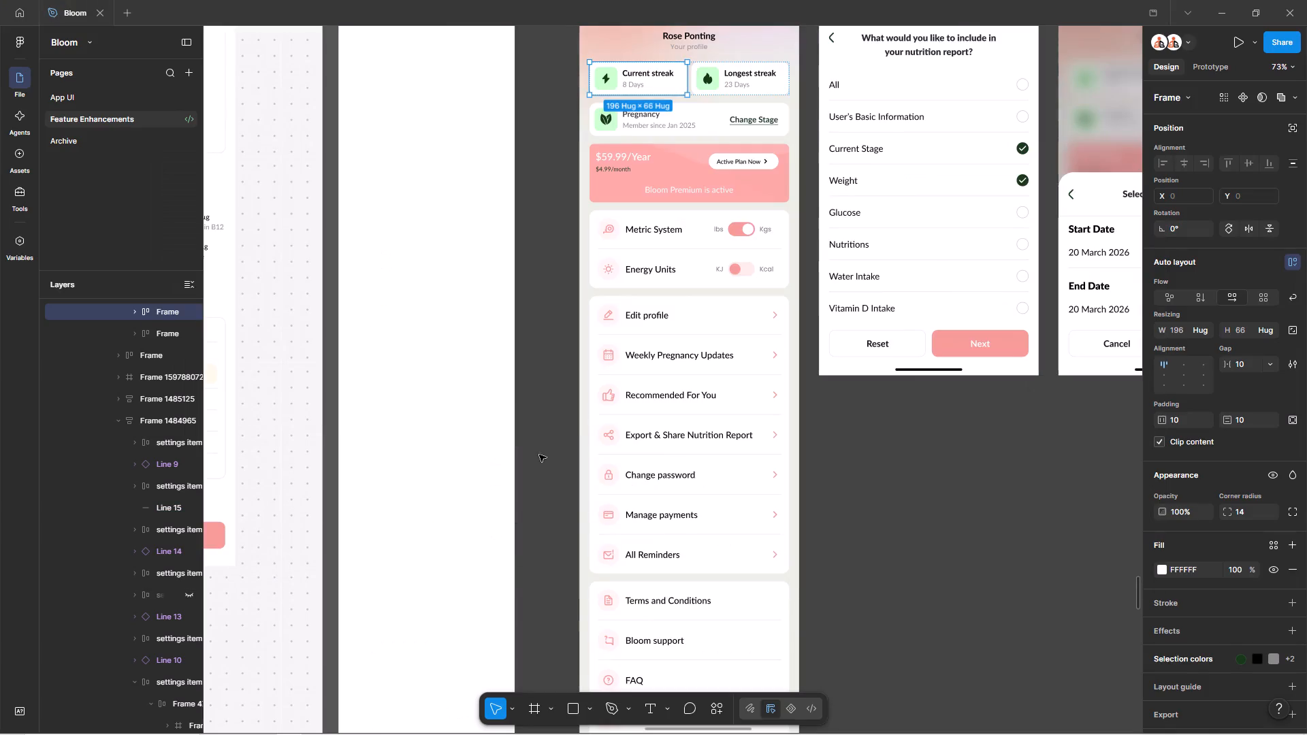
# Switch to the App UI page and locate the Manage payments screens in the Profile section.
pyautogui.keyDown('ctrl'); pyautogui.scroll(-11, 523, 401); pyautogui.keyUp('ctrl')
pyautogui.keyDown('ctrl'); pyautogui.scroll(1, 523, 401); pyautogui.keyUp('ctrl')
pyautogui.keyDown('ctrl'); pyautogui.scroll(-2, 523, 401); pyautogui.keyUp('ctrl')
pyautogui.click(476, 402)
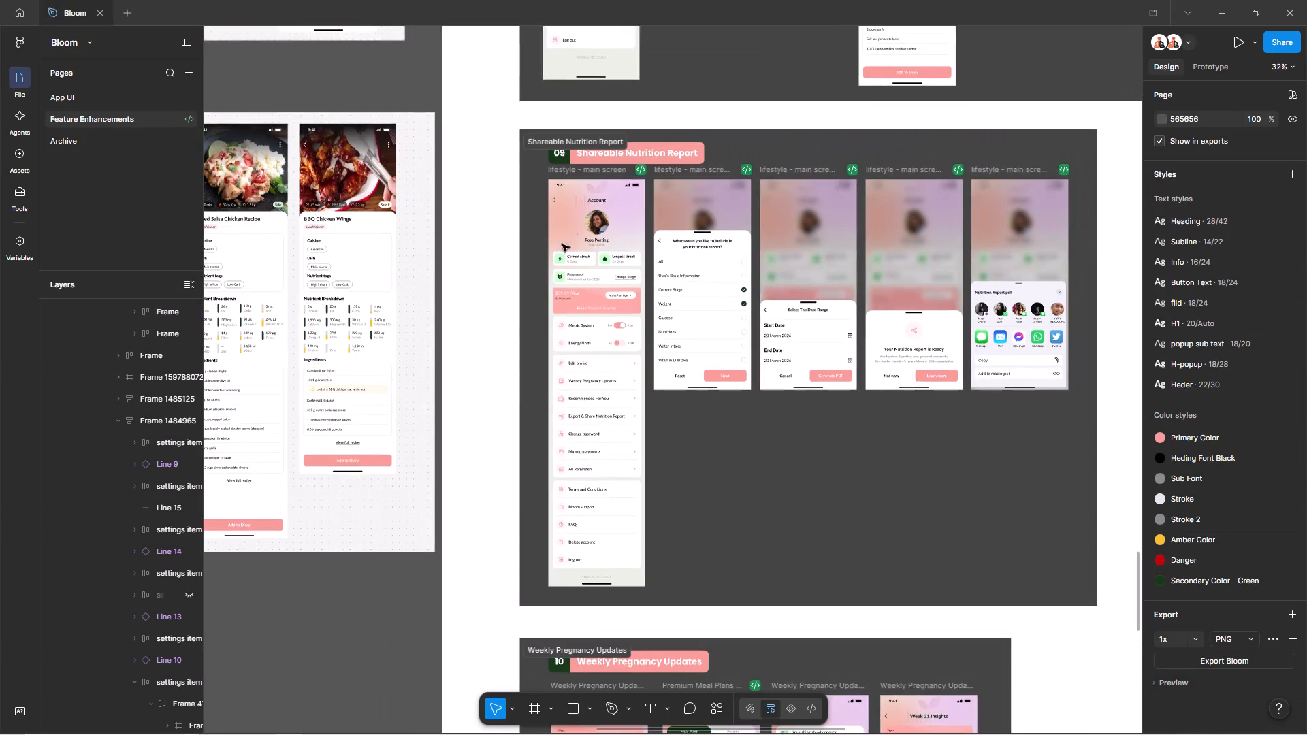
pyautogui.keyDown('ctrl'); pyautogui.scroll(7, 572, 222); pyautogui.keyUp('ctrl')
pyautogui.hotkey('ctrl', '\\')
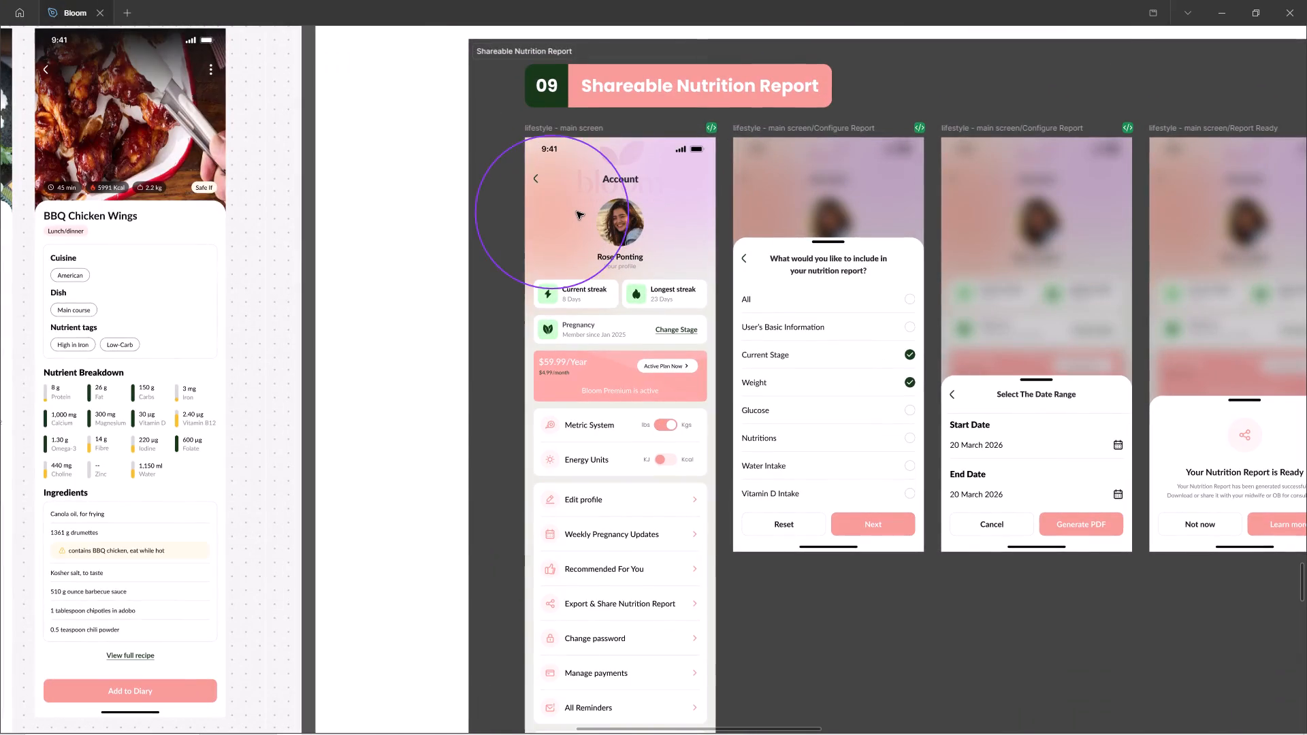
pyautogui.hotkey('ctrl', '\\')
pyautogui.click(70, 96)
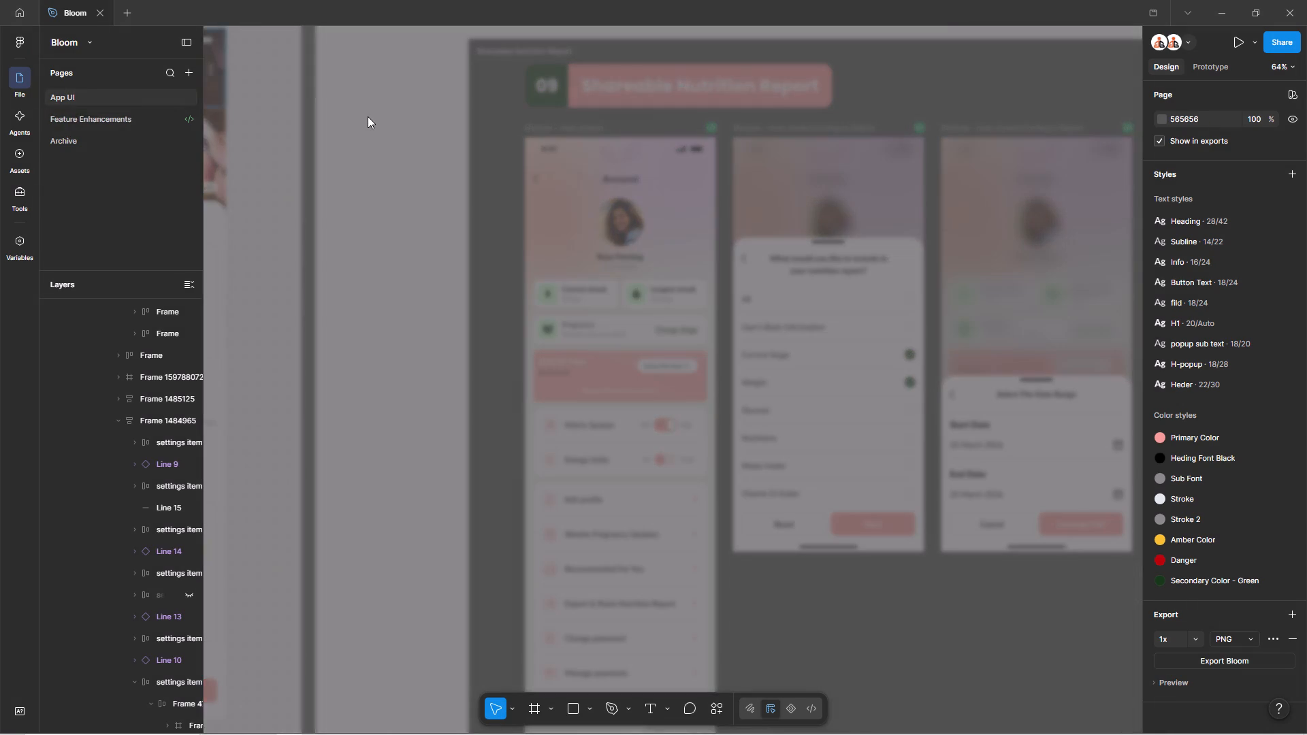
pyautogui.hotkey('ctrl', '\\')
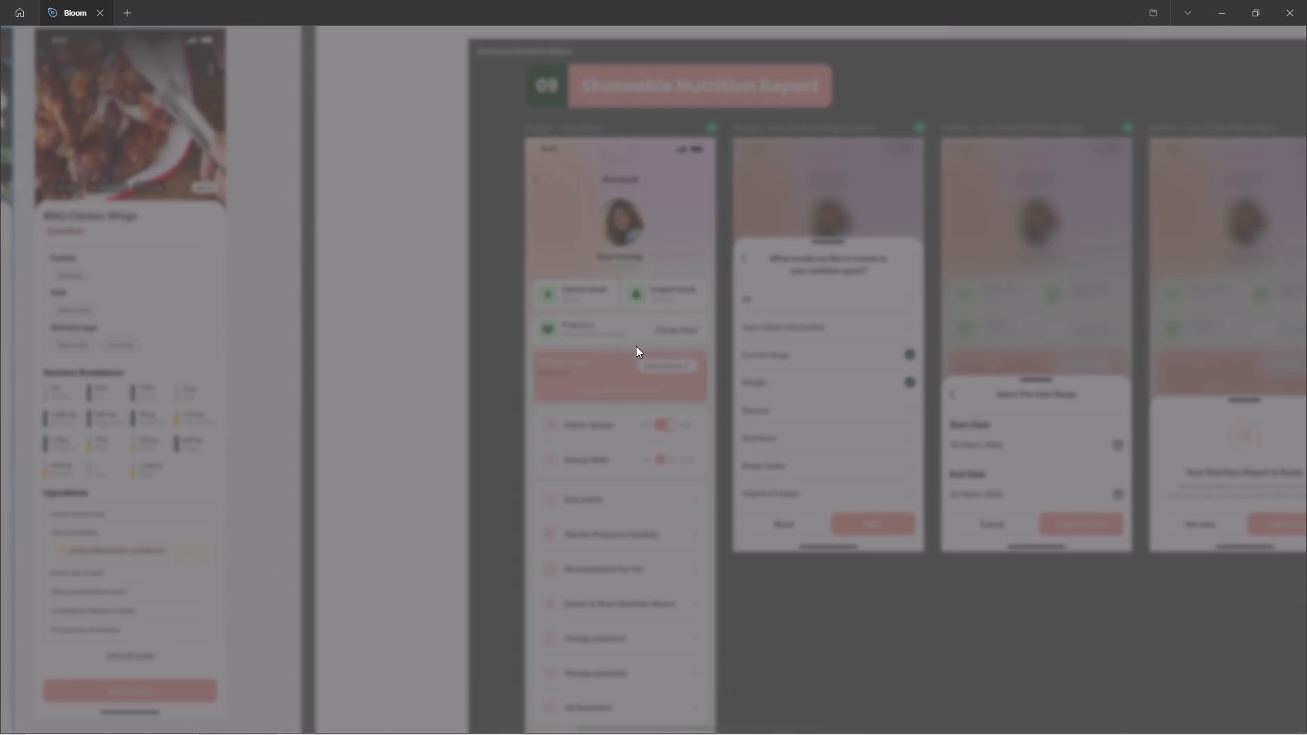
pyautogui.write('!!!!!')
pyautogui.scroll(-5, 613, 485)
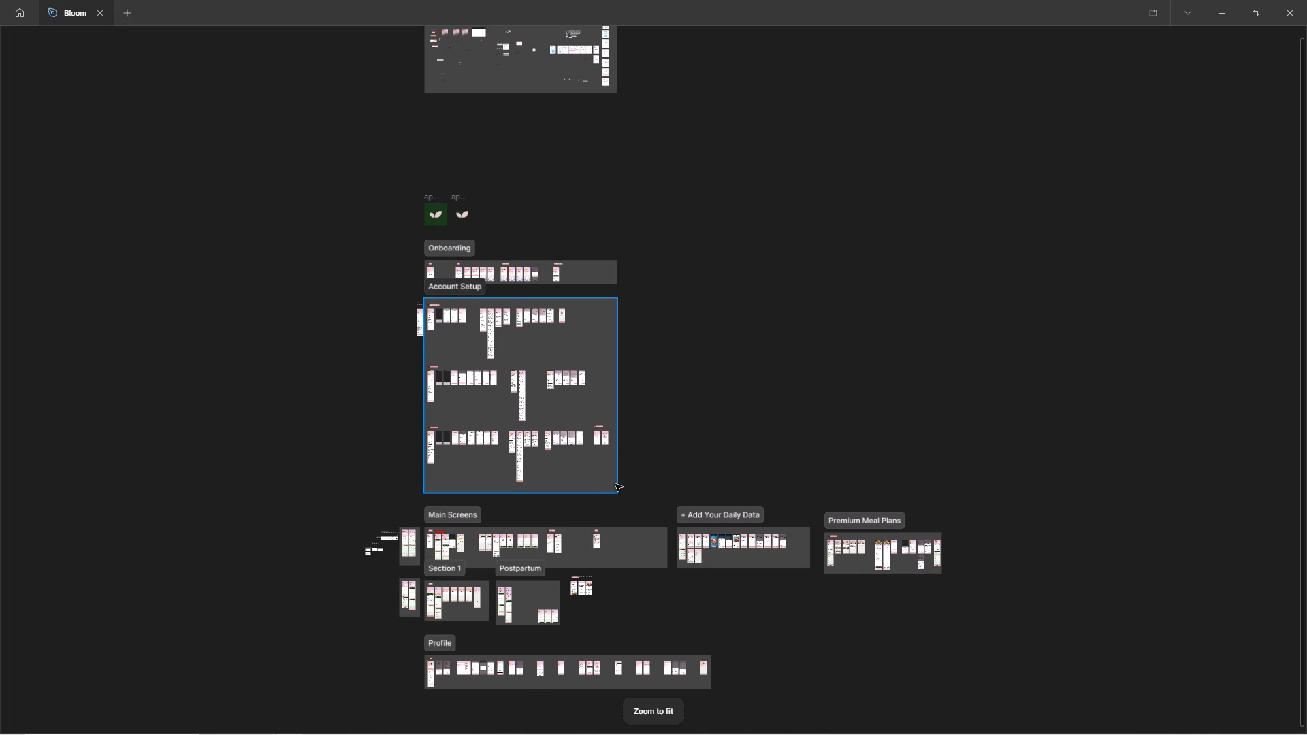
pyautogui.keyDown('ctrl'); pyautogui.scroll(5, 707, 670); pyautogui.keyUp('ctrl')
pyautogui.keyDown('ctrl'); pyautogui.scroll(-1, 707, 670); pyautogui.keyUp('ctrl')
pyautogui.keyDown('ctrl'); pyautogui.scroll(20, 707, 670); pyautogui.keyUp('ctrl')
pyautogui.keyDown('ctrl'); pyautogui.scroll(2, 707, 670); pyautogui.keyUp('ctrl')
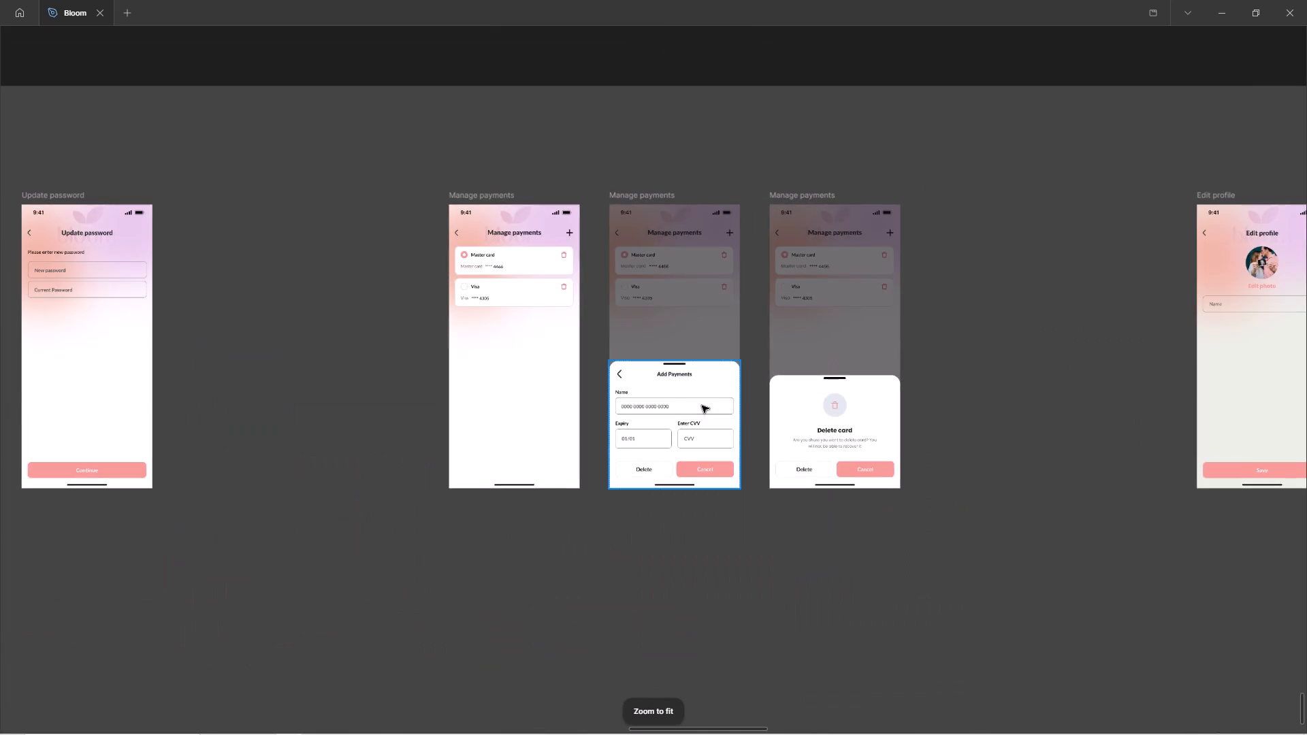
# Examine the Manage payments screens, including the saved card list, the Add Payments sheet and the Delete card sheet.
pyautogui.keyDown('ctrl'); pyautogui.scroll(-3, 702, 406); pyautogui.keyUp('ctrl')
pyautogui.keyDown('ctrl'); pyautogui.scroll(1, 702, 406); pyautogui.keyUp('ctrl')
pyautogui.keyDown('ctrl'); pyautogui.scroll(-1, 702, 406); pyautogui.keyUp('ctrl')
pyautogui.keyDown('shift'); pyautogui.scroll(9, 703, 406); pyautogui.keyUp('shift')
pyautogui.keyDown('ctrl'); pyautogui.scroll(9, 899, 332); pyautogui.keyUp('ctrl')
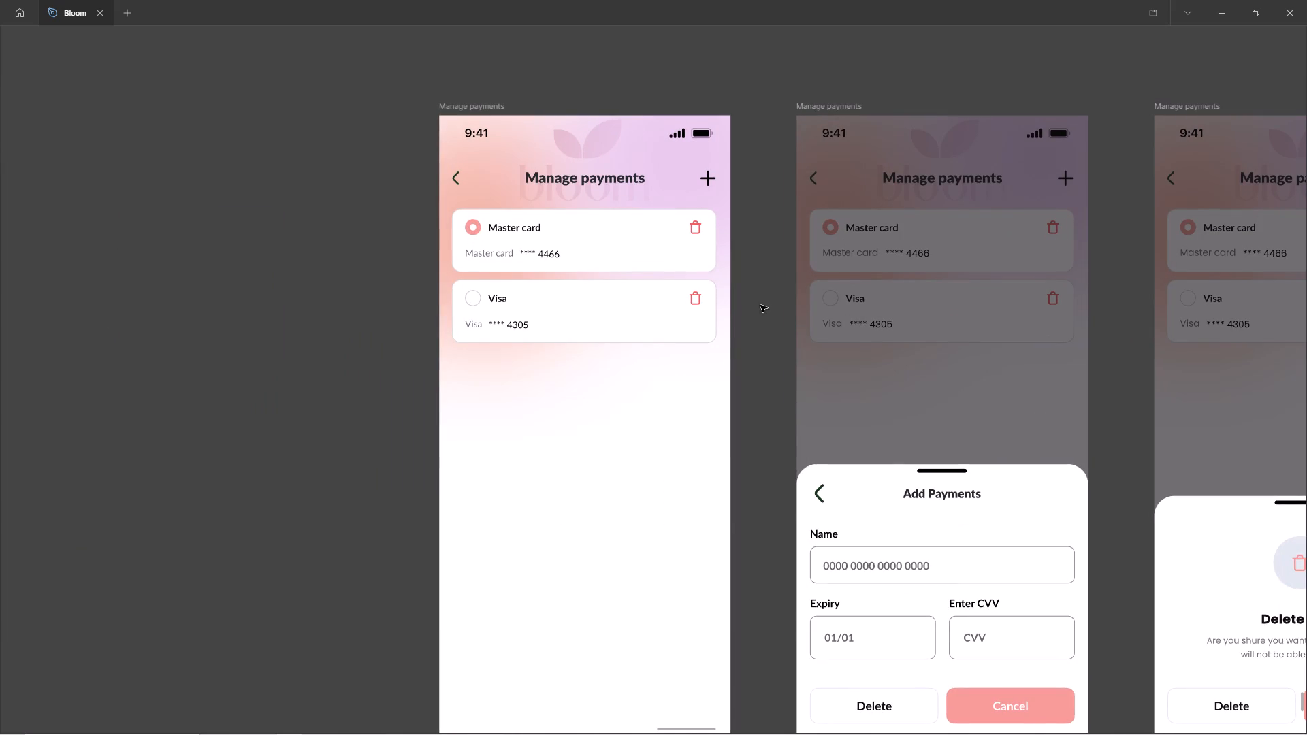
pyautogui.keyDown('shift'); pyautogui.scroll(-4, 754, 317); pyautogui.keyUp('shift')
pyautogui.keyDown('shift'); pyautogui.scroll(1, 757, 315); pyautogui.keyUp('shift')
pyautogui.keyDown('shift'); pyautogui.scroll(-3, 757, 315); pyautogui.keyUp('shift')
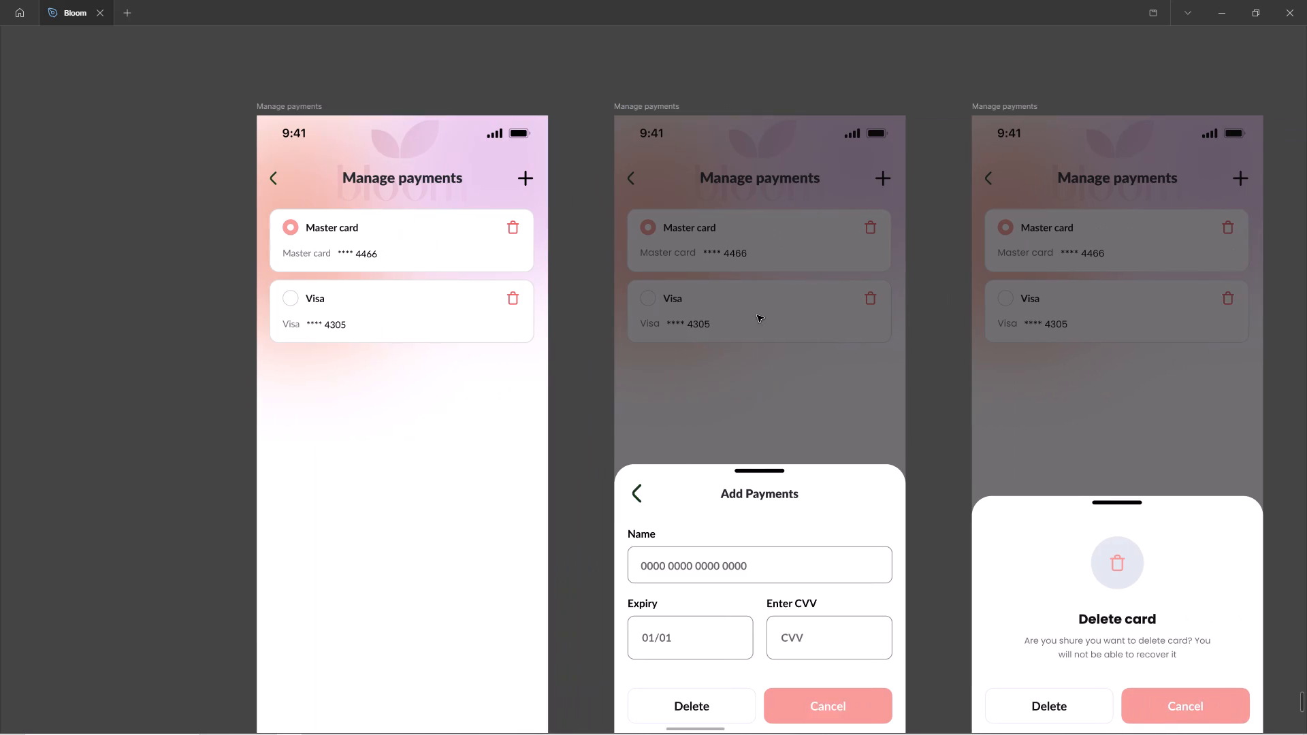
pyautogui.keyDown('shift'); pyautogui.scroll(-7, 757, 315); pyautogui.keyUp('shift')
pyautogui.keyDown('ctrl'); pyautogui.scroll(-4, 762, 311); pyautogui.keyUp('ctrl')
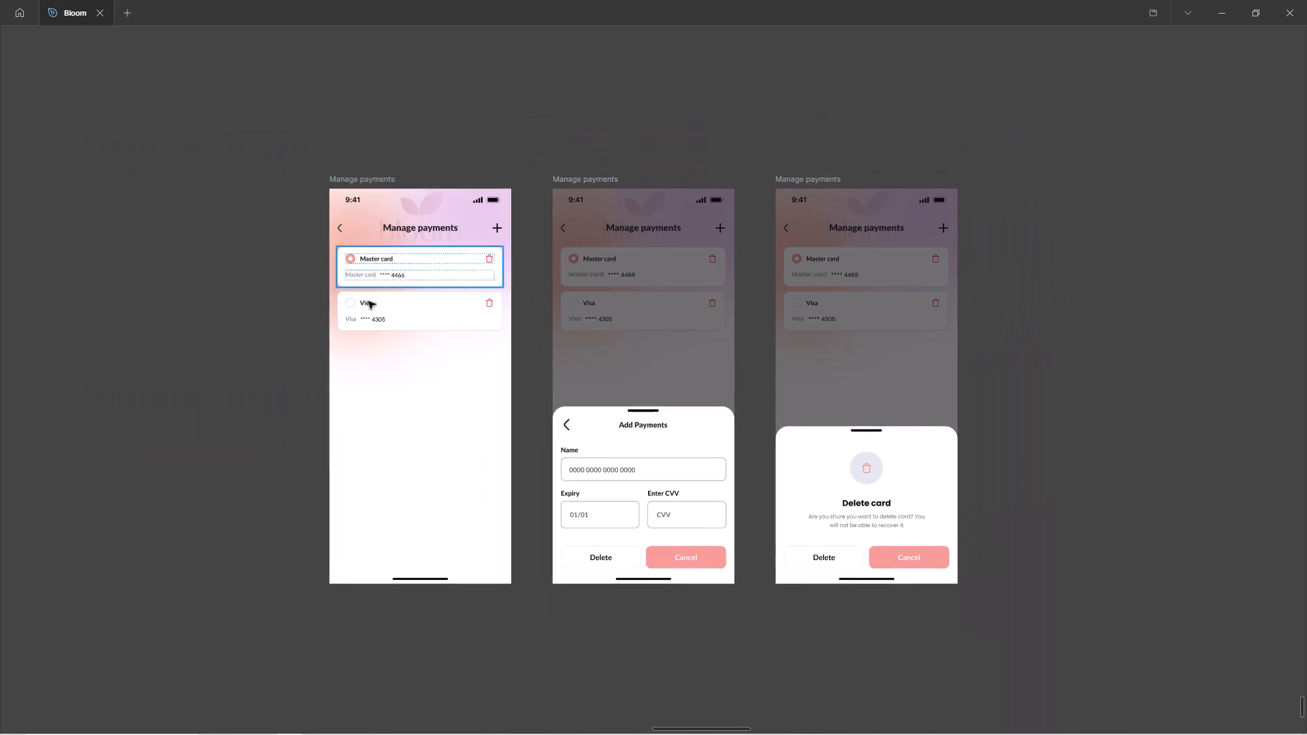
pyautogui.keyDown('ctrl'); pyautogui.scroll(7, 368, 304); pyautogui.keyUp('ctrl')
pyautogui.keyDown('ctrl'); pyautogui.scroll(-6, 417, 286); pyautogui.keyUp('ctrl')
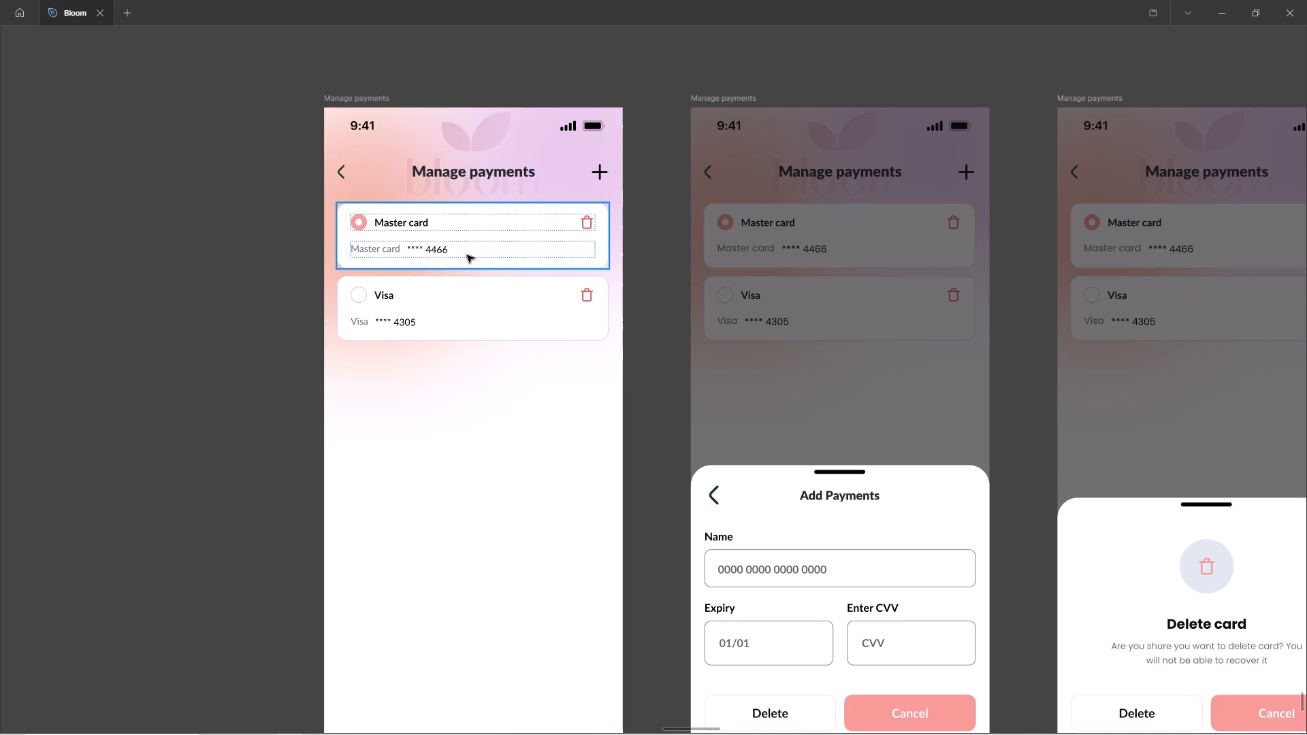
pyautogui.scroll(-5, 585, 306)
pyautogui.scroll(3, 554, 290)
pyautogui.scroll(4, 387, 189)
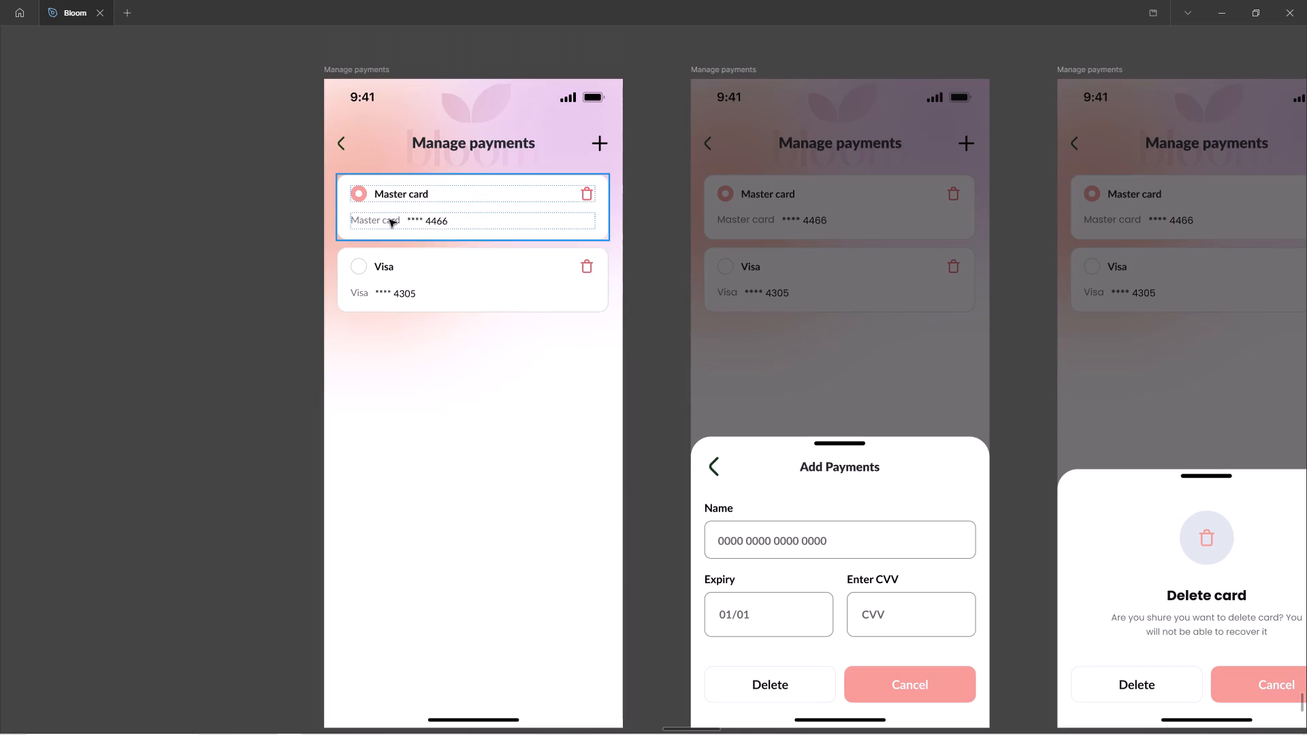
pyautogui.scroll(-5, 649, 344)
pyautogui.scroll(6, 521, 318)
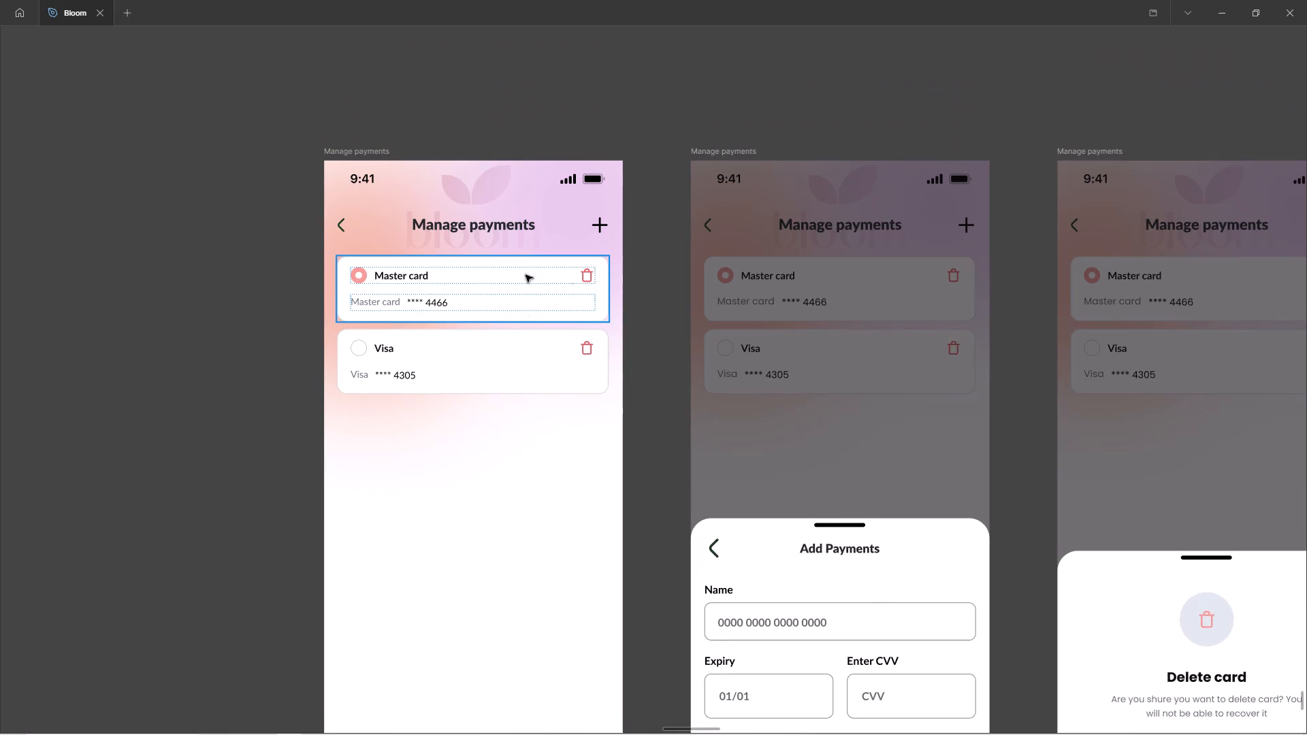
pyautogui.scroll(-1, 586, 274)
pyautogui.scroll(1, 586, 274)
pyautogui.scroll(-3, 586, 274)
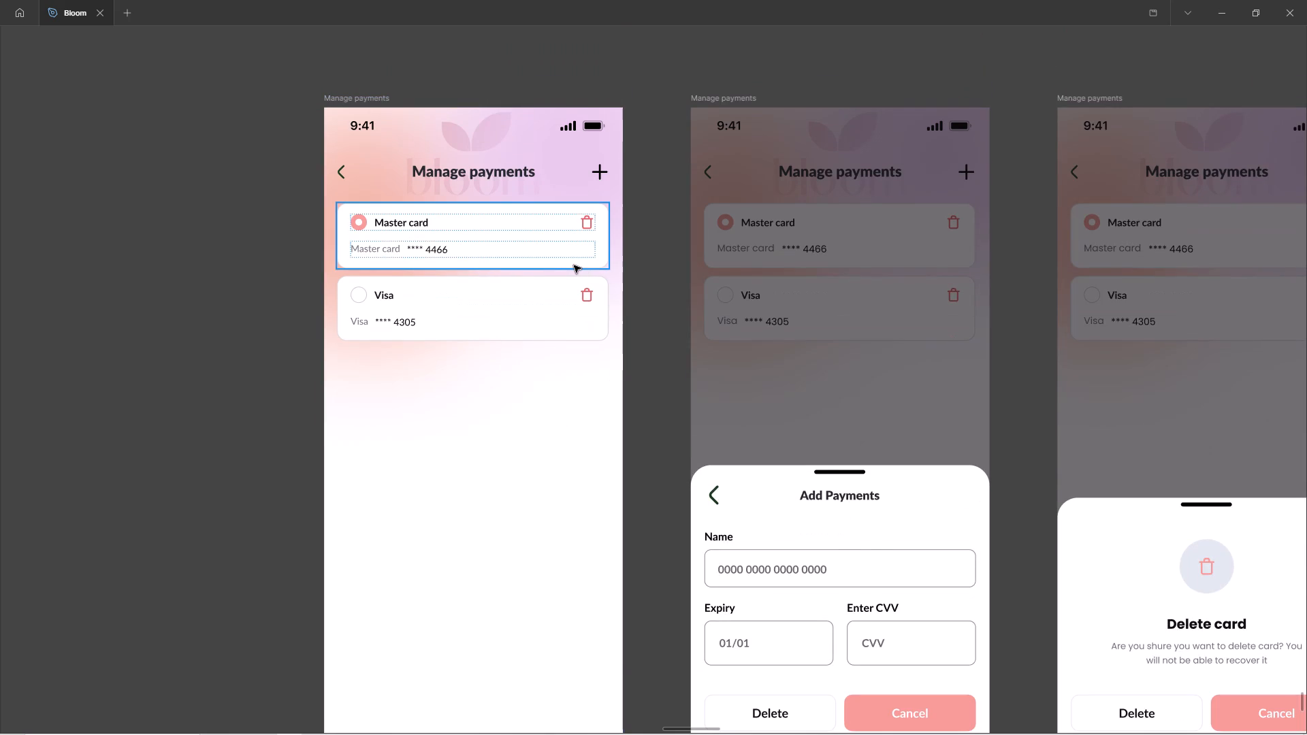
# Recheck the Streak and Manage Payments finding in the Google Docs review against the Manage payments screens in Figma.
pyautogui.hotkey('alt', 'Tab')
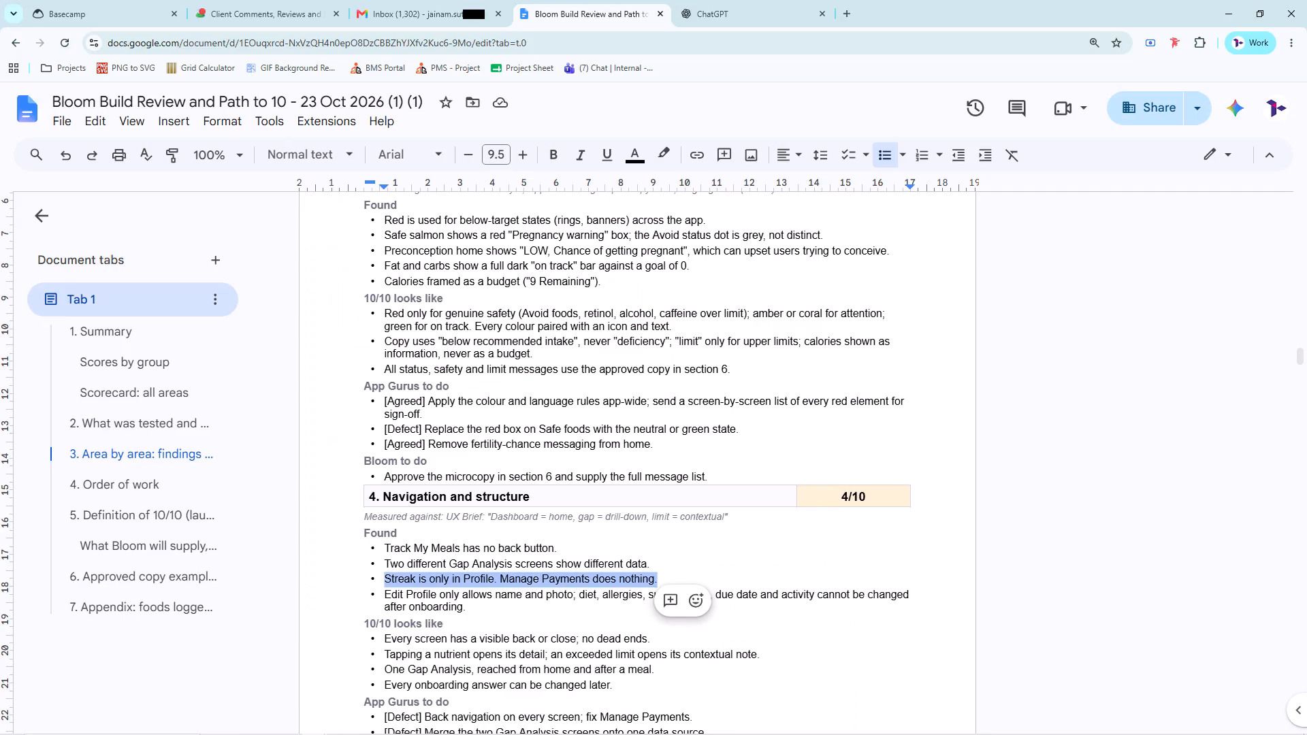
pyautogui.hotkey('alt', 'Tab')
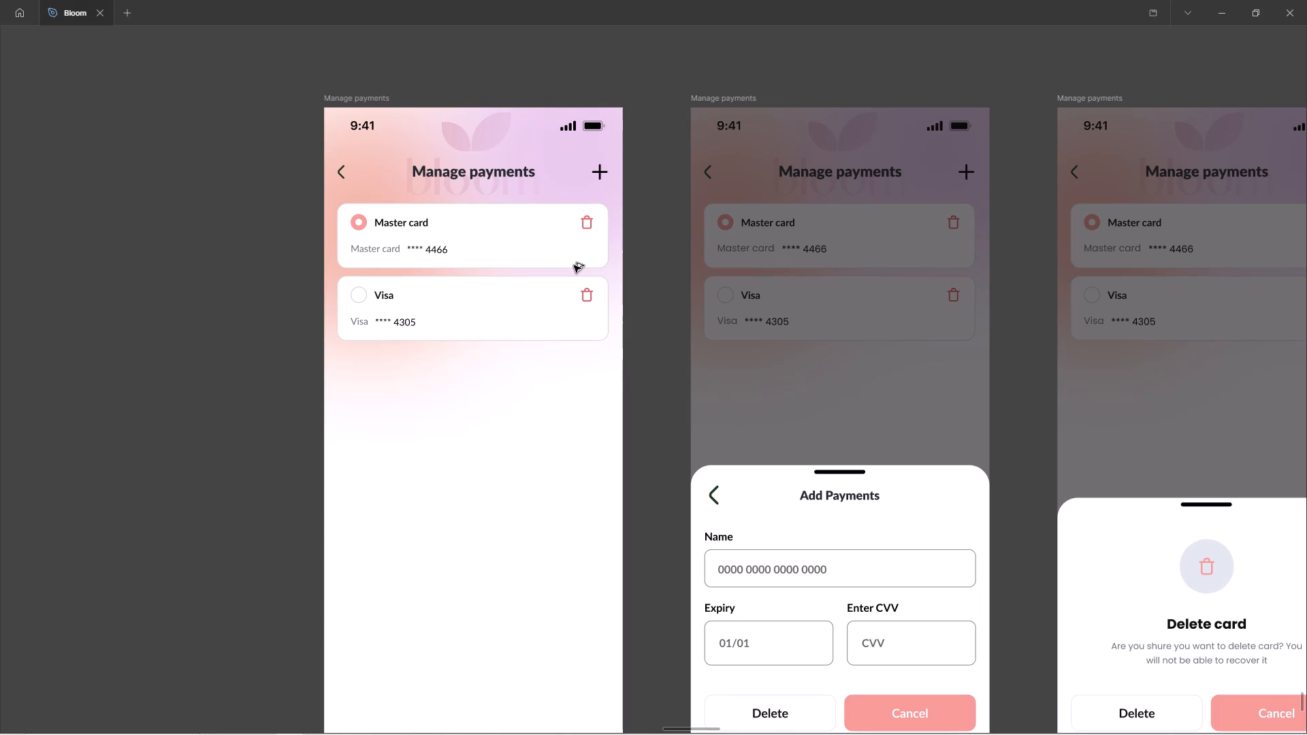
pyautogui.hotkey('alt', 'Tab')
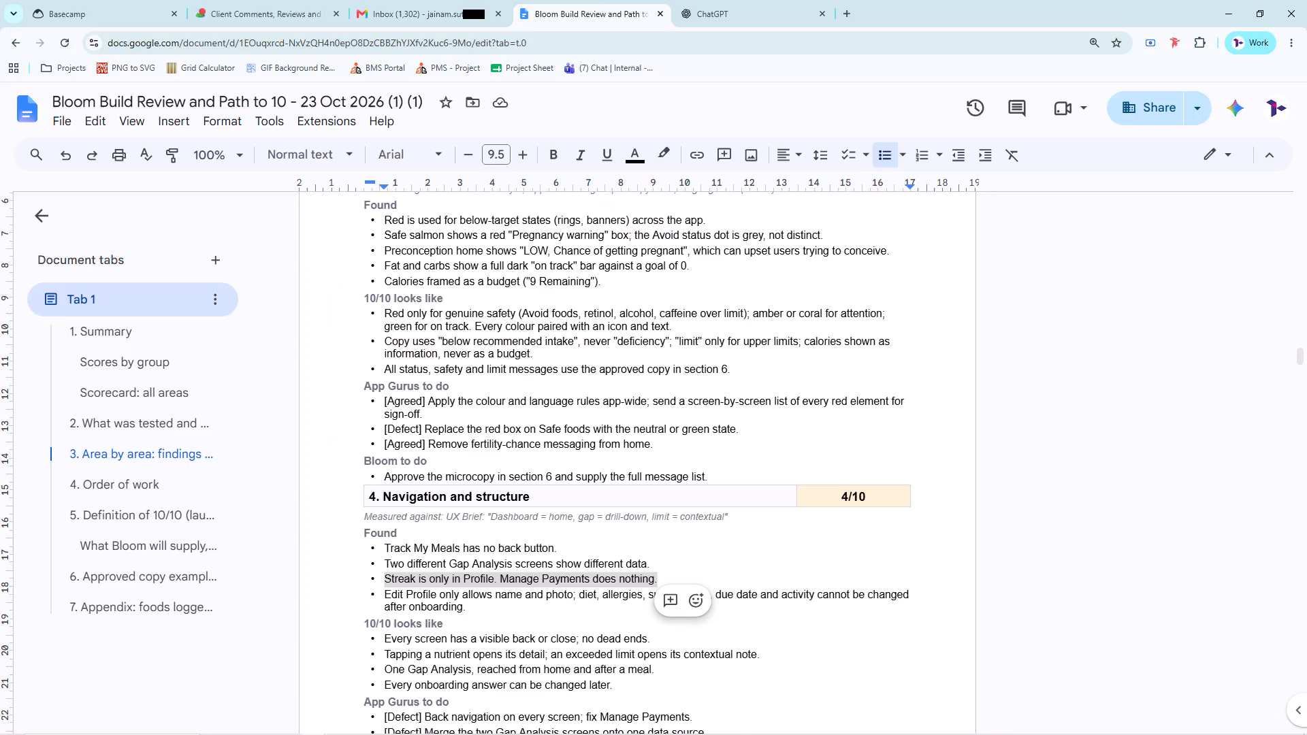
# Return to Figma and look through the Profile section's screens, from notifications and support to Update password and Manage payments.
pyautogui.hotkey('alt', 'Tab')
pyautogui.hotkey('shift', '!')
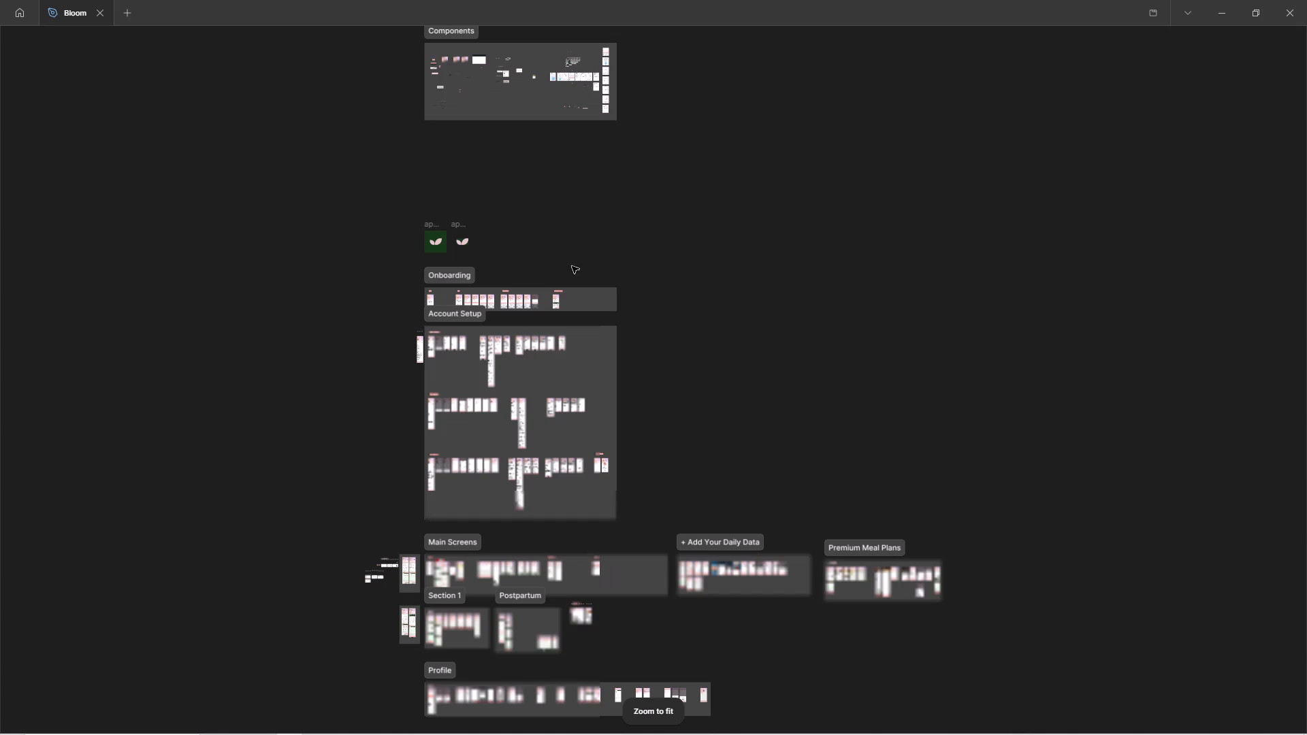
pyautogui.scroll(-5, 558, 518)
pyautogui.keyDown('ctrl'); pyautogui.scroll(20, 517, 521); pyautogui.keyUp('ctrl')
pyautogui.keyDown('ctrl'); pyautogui.scroll(6, 517, 521); pyautogui.keyUp('ctrl')
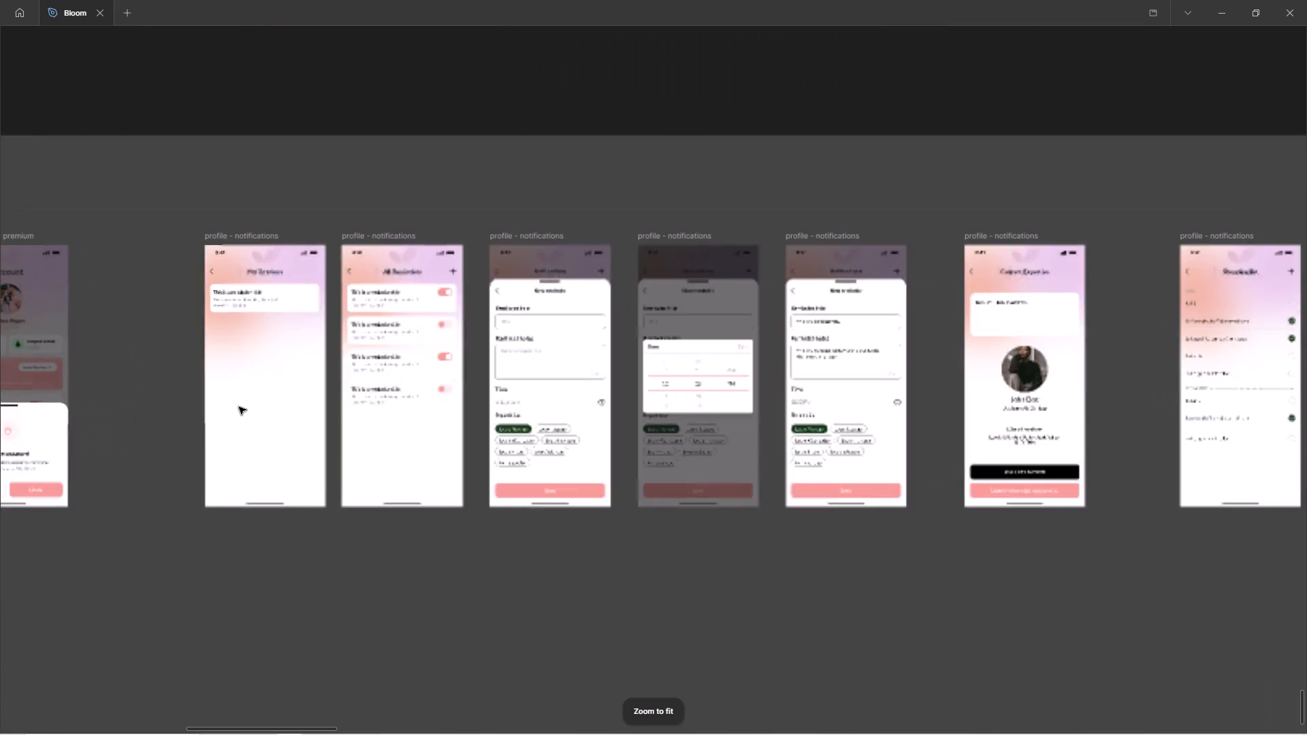
pyautogui.keyDown('shift'); pyautogui.scroll(7, 234, 397); pyautogui.keyUp('shift')
pyautogui.keyDown('shift'); pyautogui.scroll(-20, 234, 397); pyautogui.keyUp('shift')
pyautogui.keyDown('shift'); pyautogui.scroll(-9, 234, 397); pyautogui.keyUp('shift')
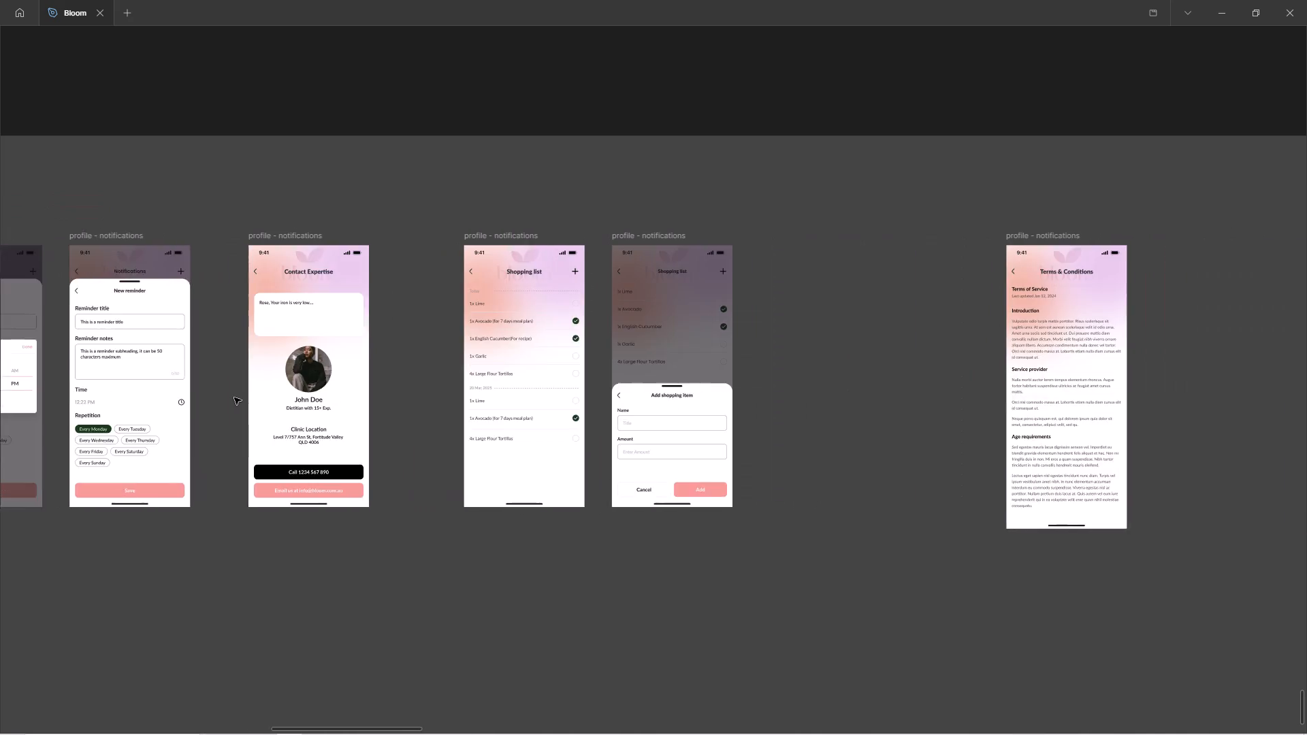
pyautogui.keyDown('shift'); pyautogui.scroll(-13, 234, 397); pyautogui.keyUp('shift')
pyautogui.keyDown('ctrl'); pyautogui.scroll(4, 380, 398); pyautogui.keyUp('ctrl')
pyautogui.keyDown('shift'); pyautogui.scroll(-5, 398, 395); pyautogui.keyUp('shift')
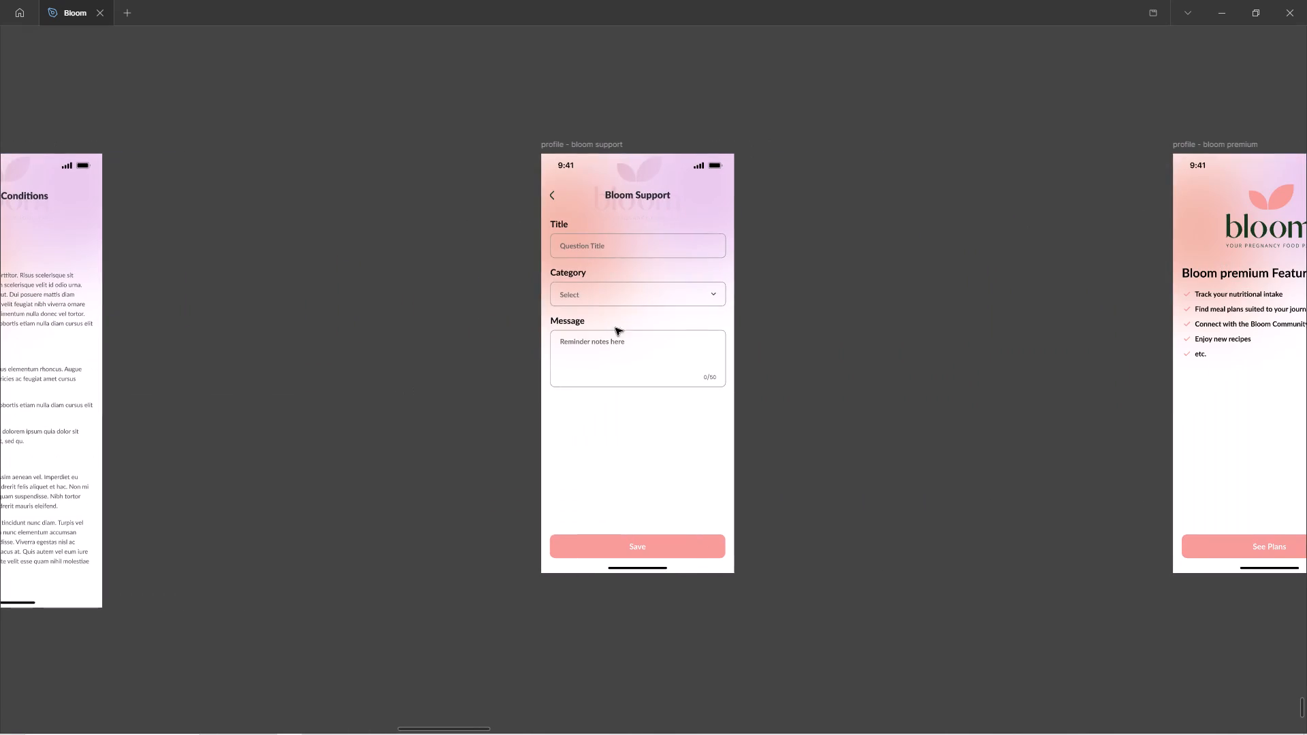
pyautogui.keyDown('ctrl'); pyautogui.scroll(-9, 361, 382); pyautogui.keyUp('ctrl')
pyautogui.keyDown('shift'); pyautogui.scroll(6, 357, 382); pyautogui.keyUp('shift')
pyautogui.keyDown('shift'); pyautogui.scroll(-12, 356, 379); pyautogui.keyUp('shift')
pyautogui.keyDown('shift'); pyautogui.scroll(-16, 356, 380); pyautogui.keyUp('shift')
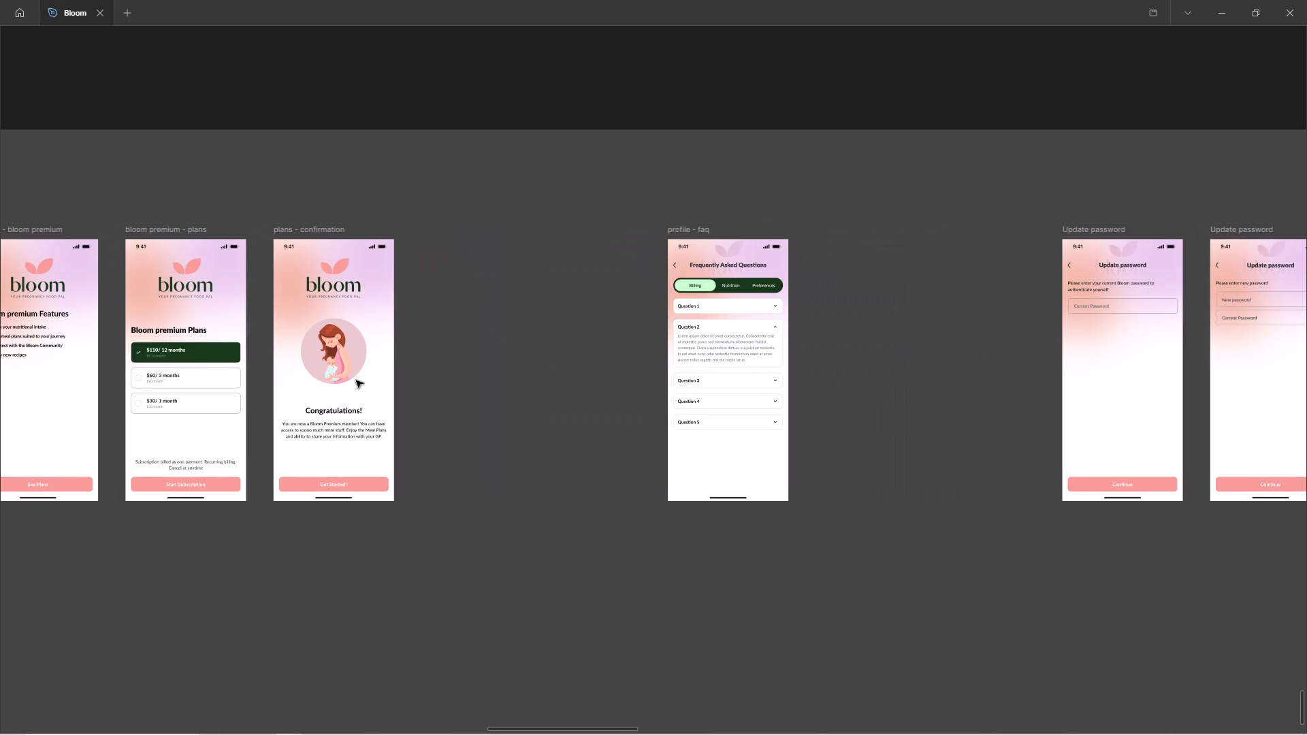
pyautogui.keyDown('shift'); pyautogui.scroll(-10, 356, 380); pyautogui.keyUp('shift')
pyautogui.keyDown('shift'); pyautogui.scroll(-7, 607, 367); pyautogui.keyUp('shift')
pyautogui.keyDown('shift'); pyautogui.scroll(1, 606, 370); pyautogui.keyUp('shift')
pyautogui.keyDown('shift'); pyautogui.scroll(-4, 606, 370); pyautogui.keyUp('shift')
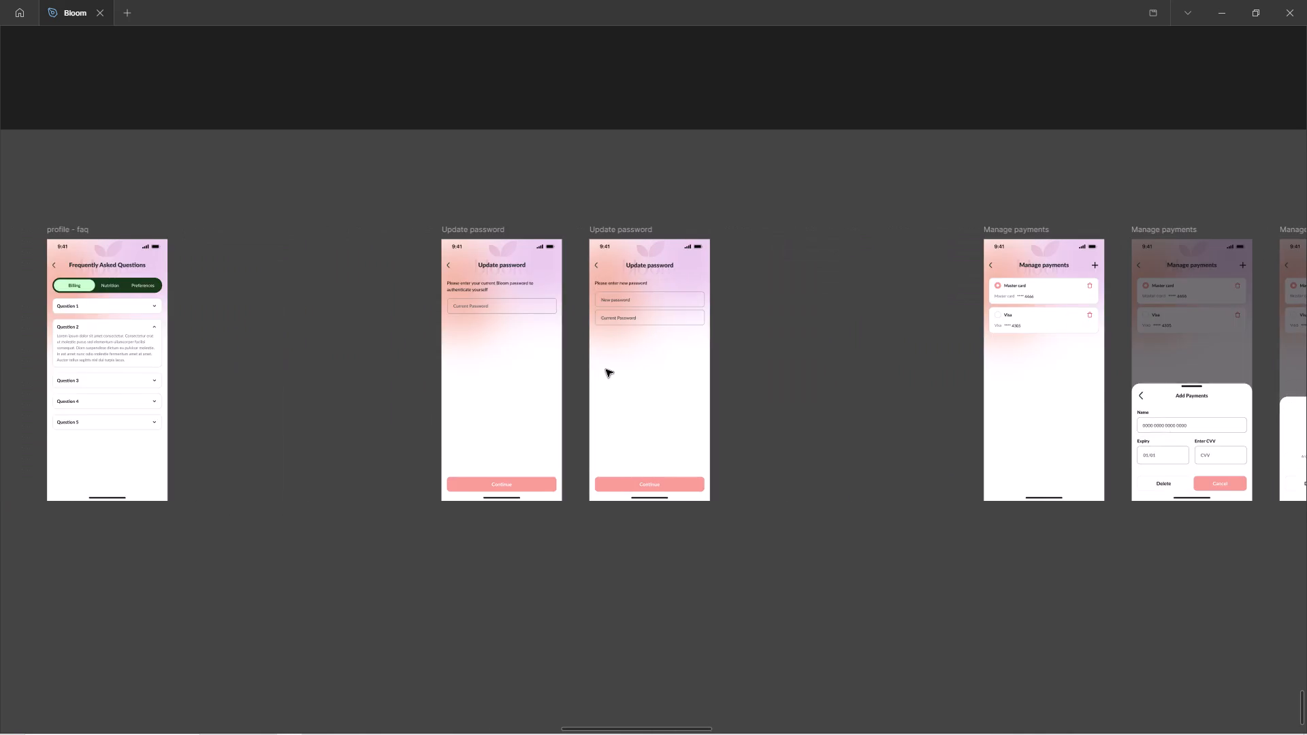
pyautogui.keyDown('shift'); pyautogui.scroll(-20, 606, 370); pyautogui.keyUp('shift')
pyautogui.keyDown('ctrl'); pyautogui.scroll(6, 1029, 318); pyautogui.keyUp('ctrl')
pyautogui.keyDown('ctrl'); pyautogui.scroll(2, 894, 323); pyautogui.keyUp('ctrl')
# Switch to the Google Docs review and read the Navigation and structure finding about what Edit Profile allows changing after onboarding.
pyautogui.hotkey('alt', 'Tab')
pyautogui.click(435, 606)
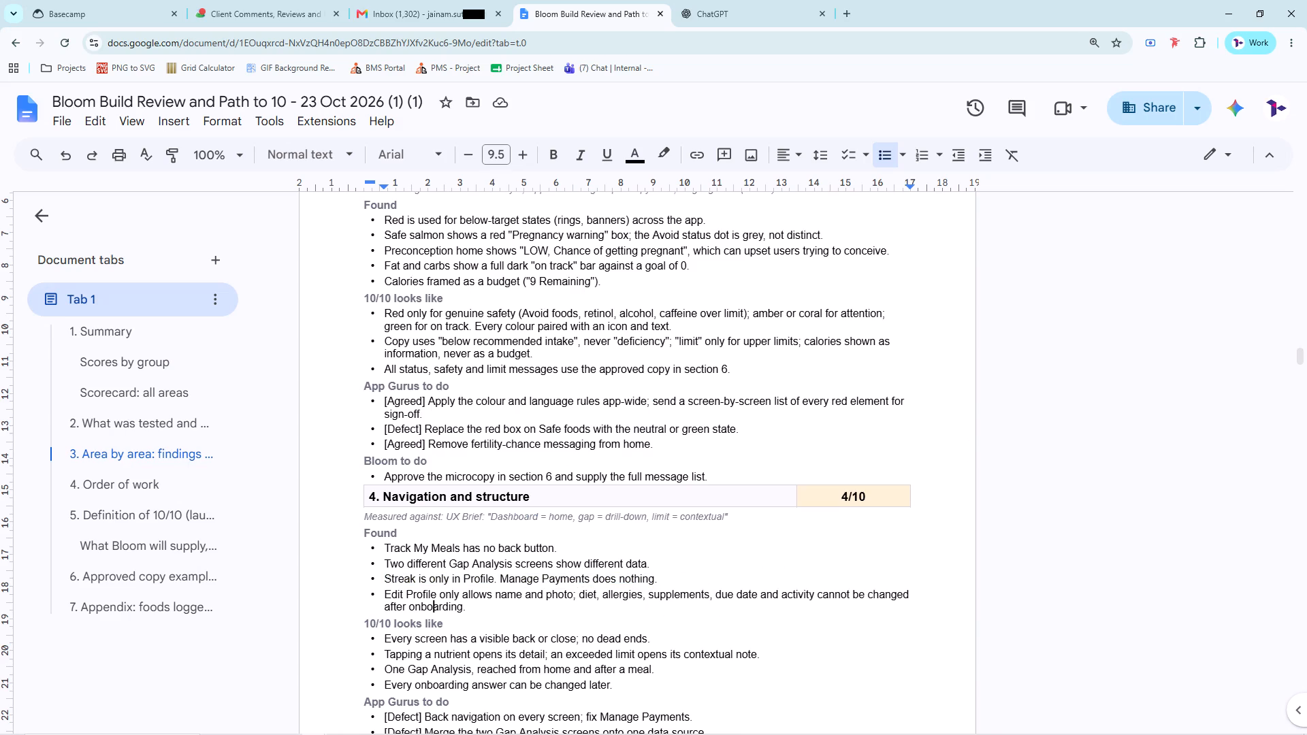
pyautogui.click(468, 600)
pyautogui.click(509, 598)
pyautogui.click(539, 593)
pyautogui.click(572, 593)
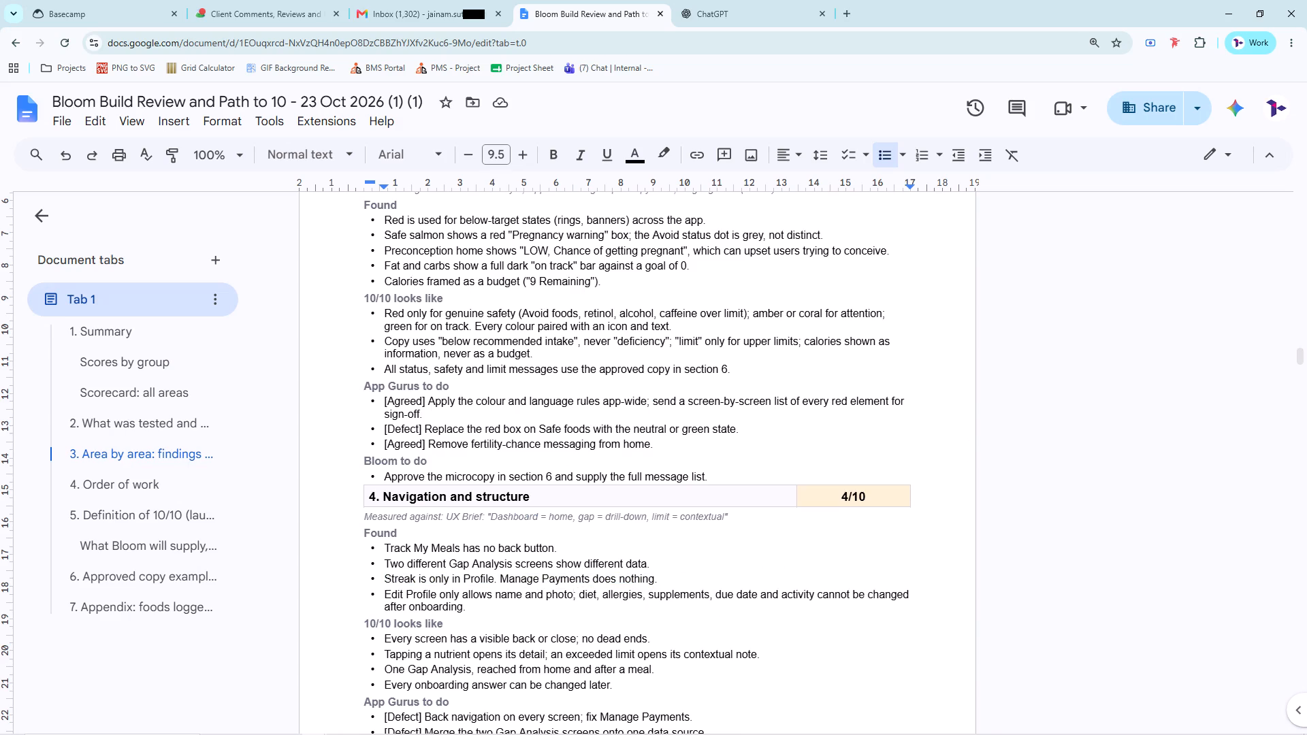
pyautogui.click(592, 595)
pyautogui.click(622, 593)
pyautogui.click(443, 595)
pyautogui.click(496, 596)
pyautogui.hotkey('alt', 'Tab')
pyautogui.hotkey('alt', 'Tab')
pyautogui.click(584, 601)
pyautogui.click(592, 598)
pyautogui.click(619, 595)
pyautogui.click(673, 589)
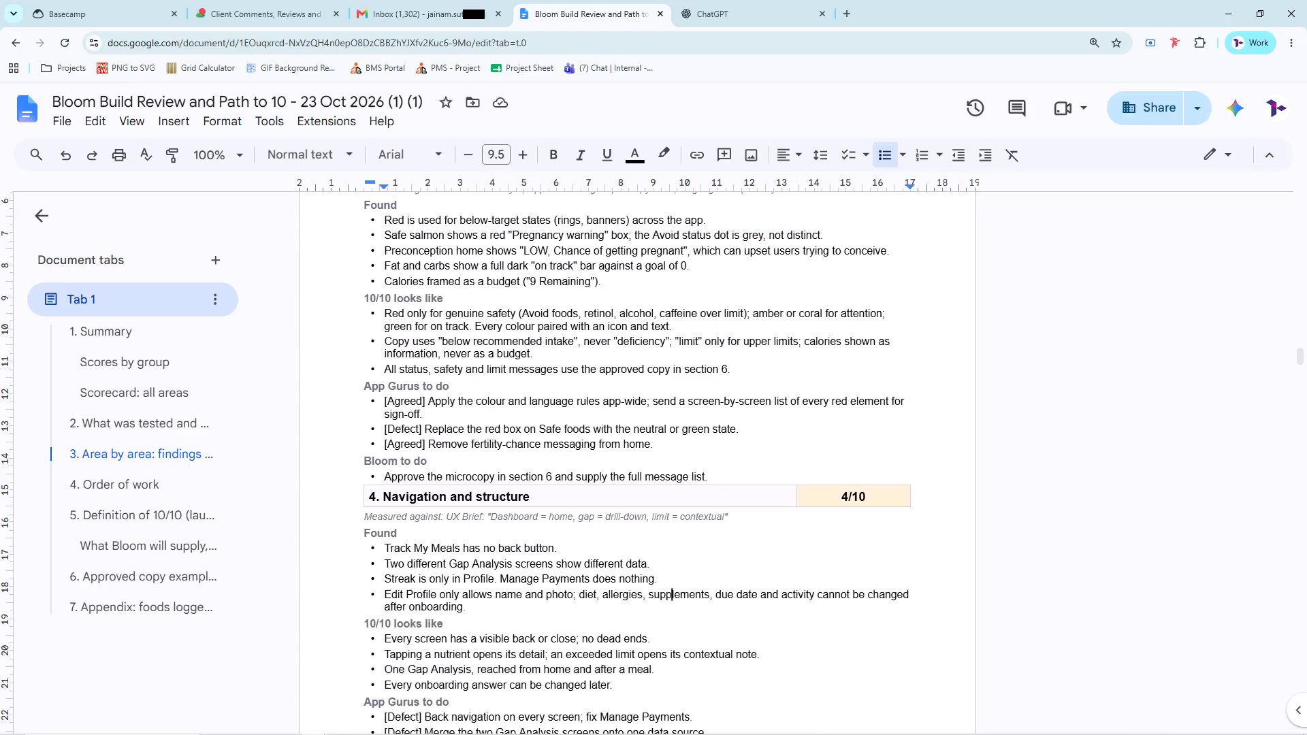
pyautogui.click(737, 588)
# Read on through the "10/10 looks like" and "App Gurus to do" items of Navigation and structure.
pyautogui.scroll(-2, 432, 600)
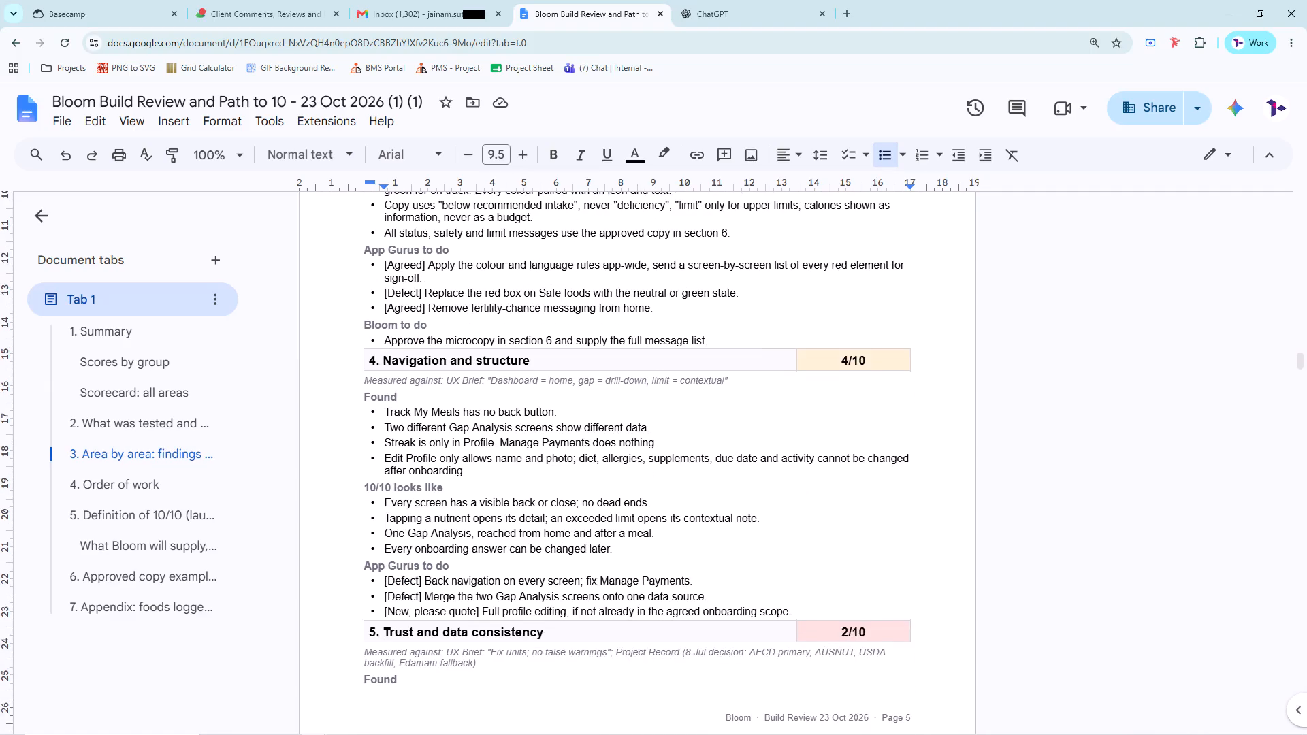
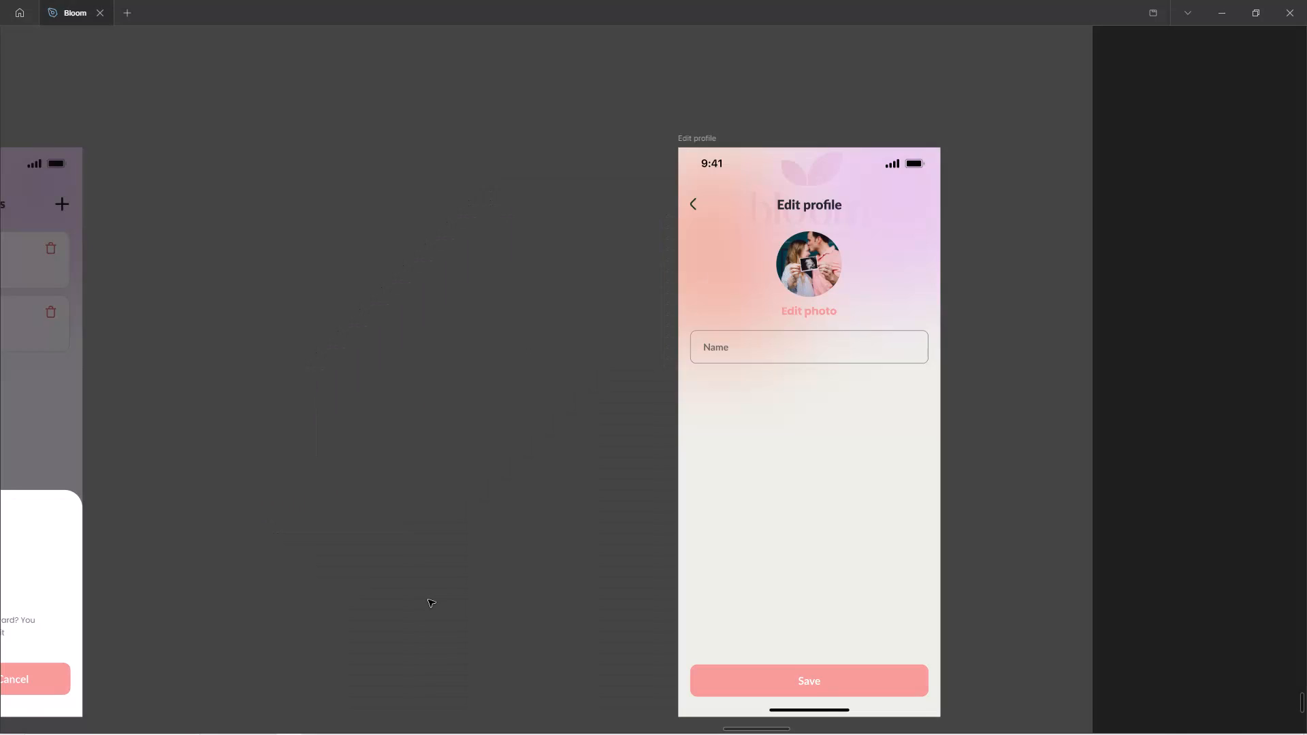
# Open the Feature Enhancements page and examine the Nutrient Dashboard section's long nutrient intake screens, including the expanded Iron card.
pyautogui.hotkey('ctrl', '\\')
pyautogui.click(129, 121)
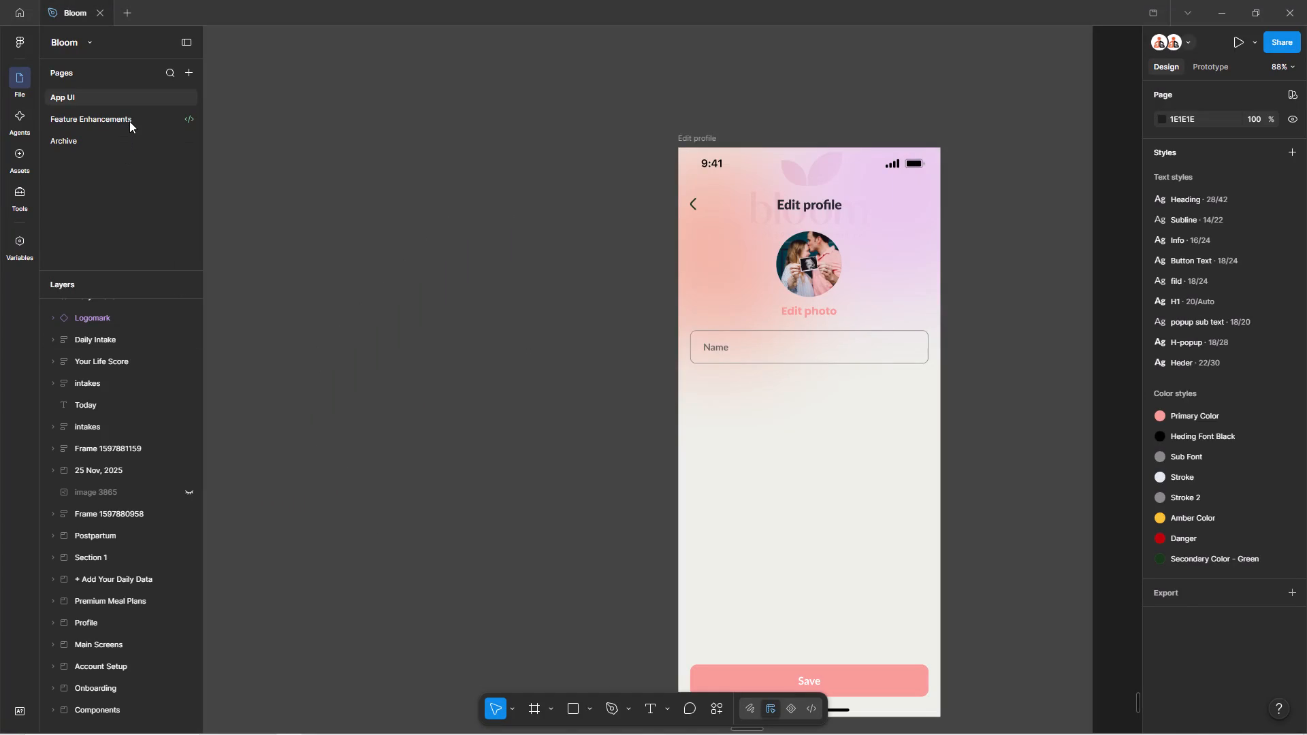
pyautogui.hotkey('ctrl', '\\')
pyautogui.hotkey('shift', '!')
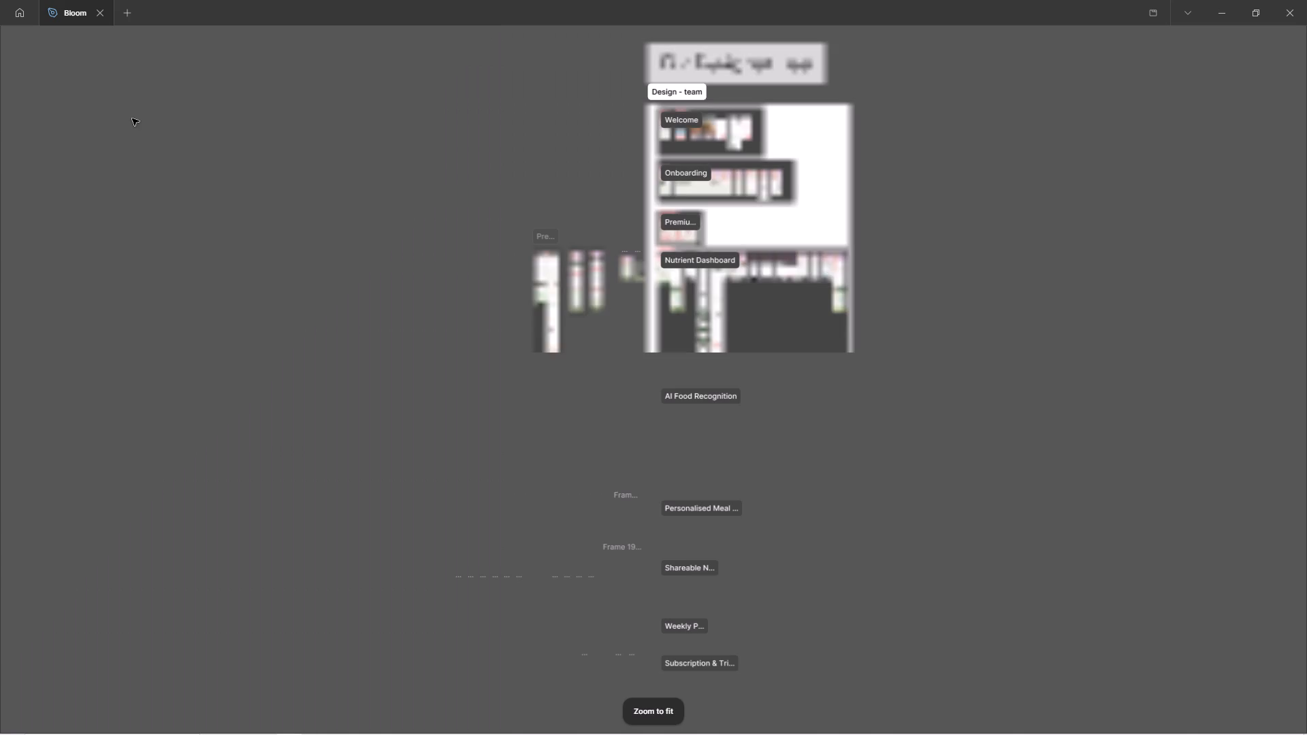
pyautogui.keyDown('ctrl'); pyautogui.scroll(20, 742, 250); pyautogui.keyUp('ctrl')
pyautogui.keyDown('ctrl'); pyautogui.scroll(2, 742, 250); pyautogui.keyUp('ctrl')
pyautogui.scroll(-4, 580, 384)
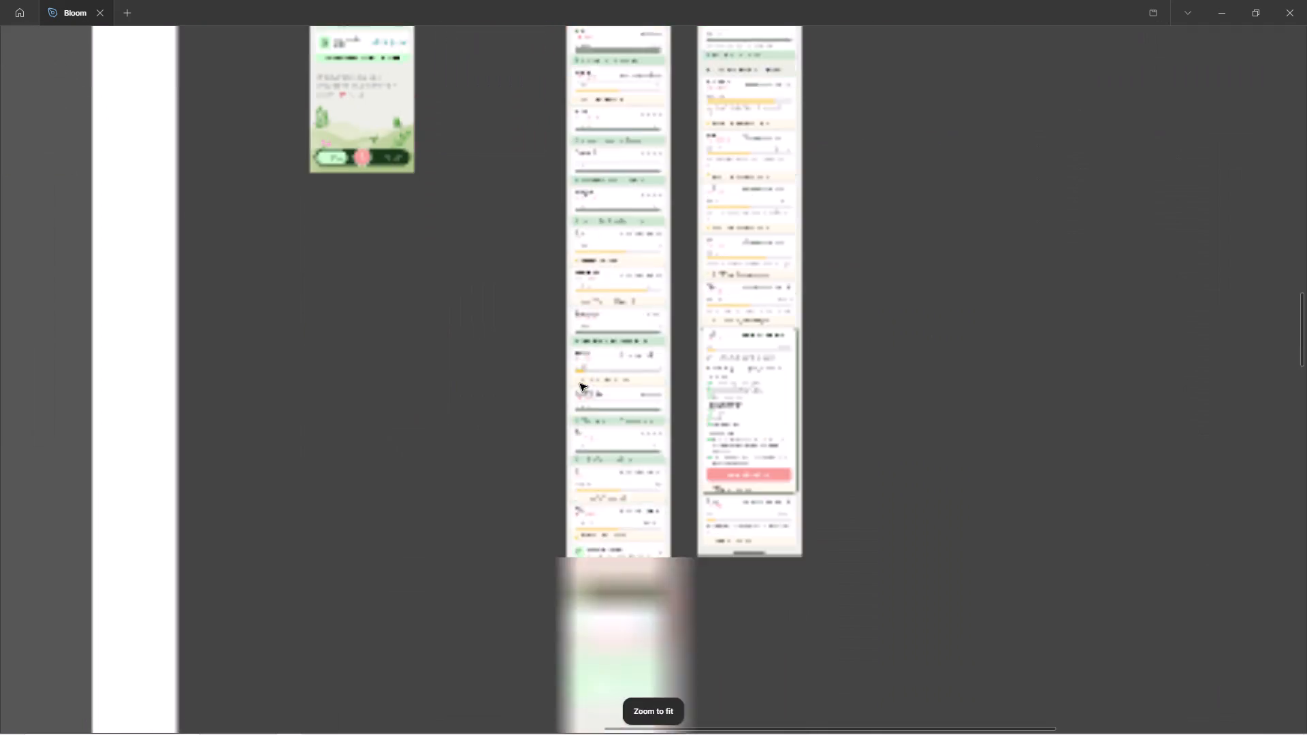
pyautogui.scroll(-7, 580, 384)
pyautogui.keyDown('ctrl'); pyautogui.scroll(6, 615, 269); pyautogui.keyUp('ctrl')
pyautogui.keyDown('ctrl'); pyautogui.scroll(-3, 615, 269); pyautogui.keyUp('ctrl')
pyautogui.keyDown('ctrl'); pyautogui.scroll(-8, 453, 377); pyautogui.keyUp('ctrl')
pyautogui.keyDown('ctrl'); pyautogui.scroll(1, 452, 378); pyautogui.keyUp('ctrl')
pyautogui.keyDown('ctrl'); pyautogui.scroll(-9, 452, 378); pyautogui.keyUp('ctrl')
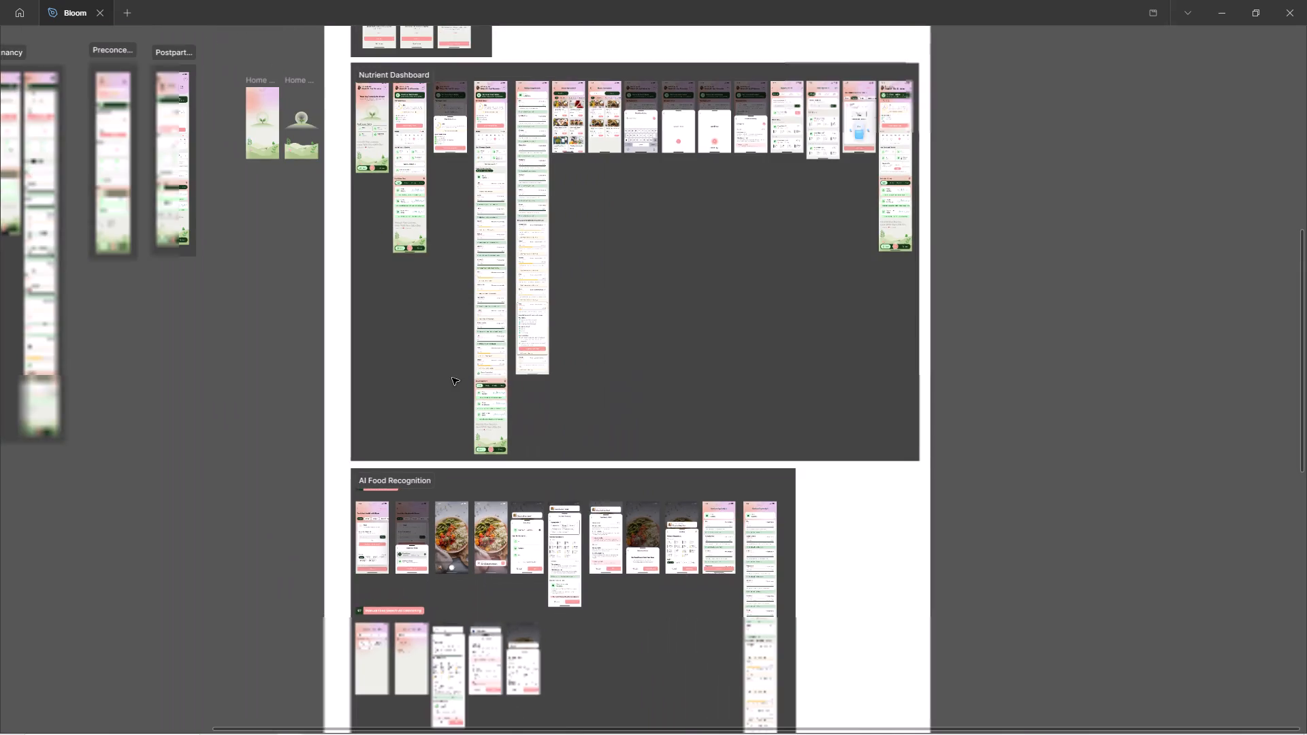
pyautogui.keyDown('ctrl'); pyautogui.scroll(13, 576, 202); pyautogui.keyUp('ctrl')
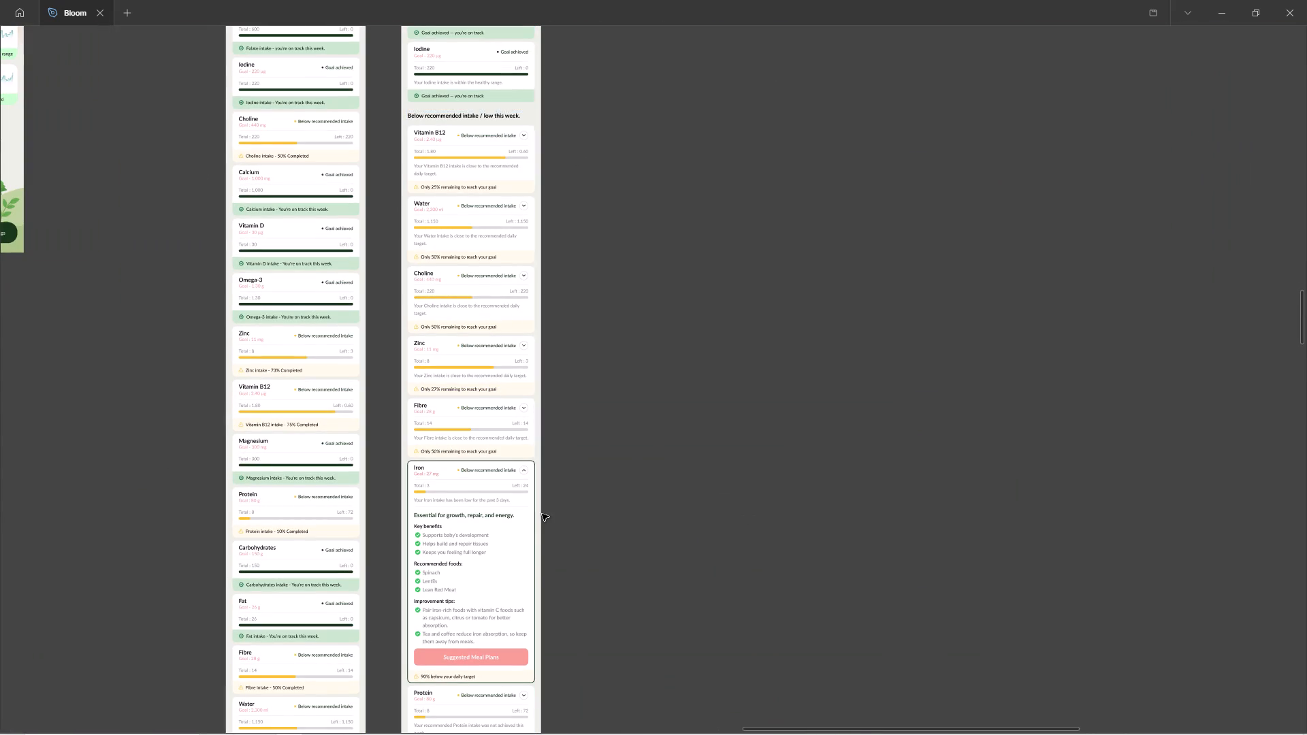
# Switch to the Google Docs review to recheck the Navigation and structure section.
pyautogui.hotkey('alt', 'Tab')
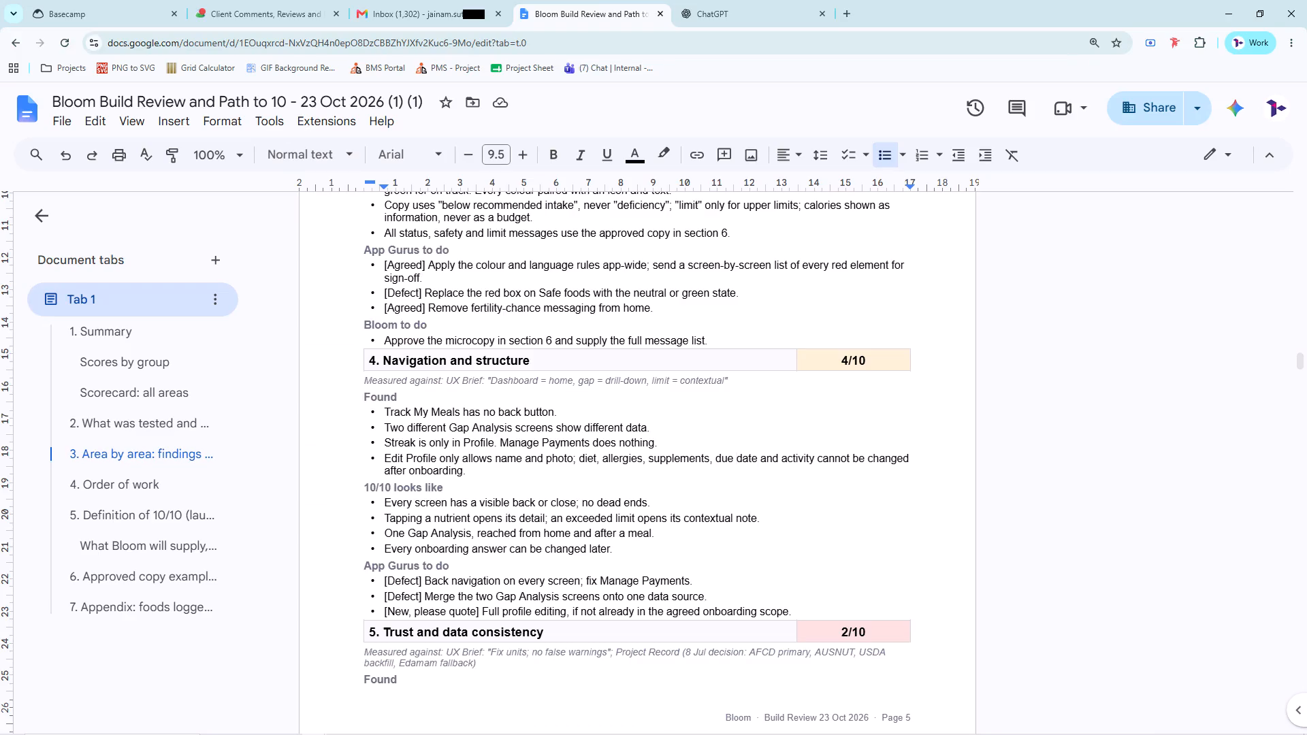
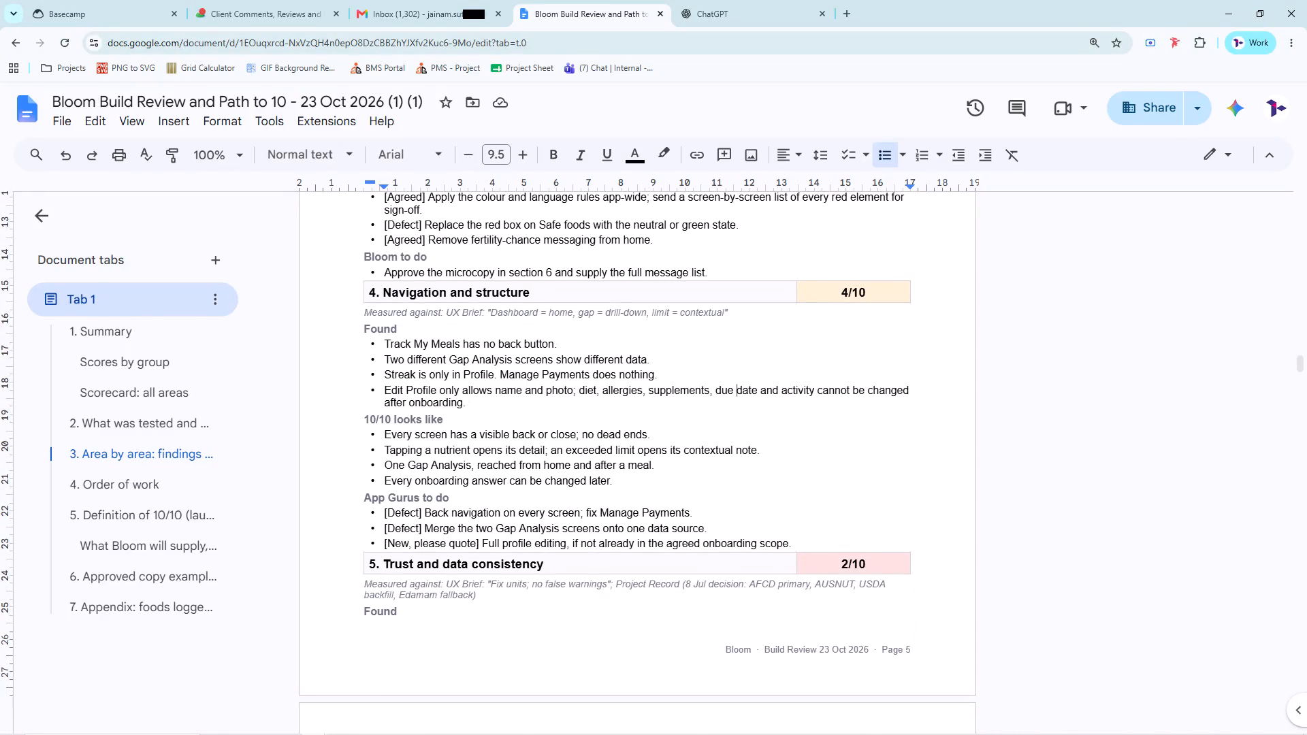
# Copy the text "Full profile editing, if not already in the agreed onboarding scope." from the App Gurus to-do list under Navigation and structure.
pyautogui.moveTo(812, 542); pyautogui.dragTo(537, 546)
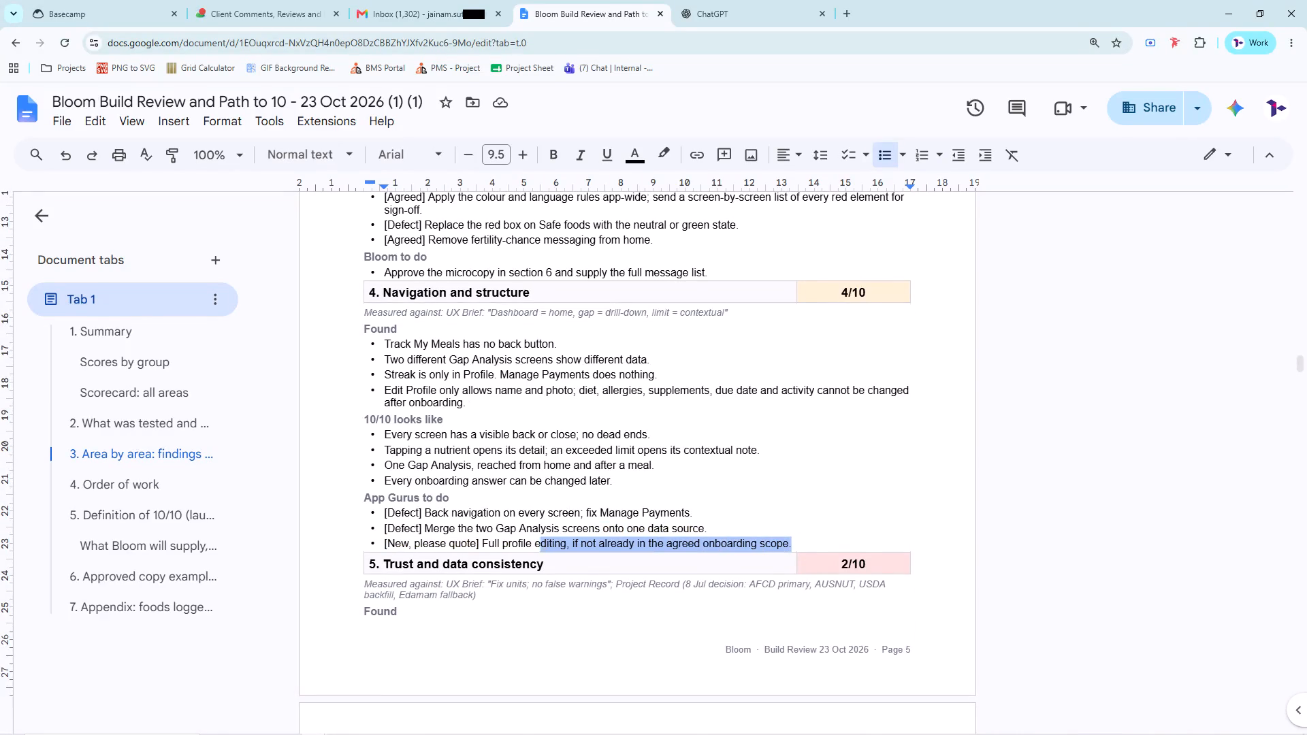
pyautogui.moveTo(537, 546); pyautogui.dragTo(482, 549)
pyautogui.hotkey('ctrl', 'c')
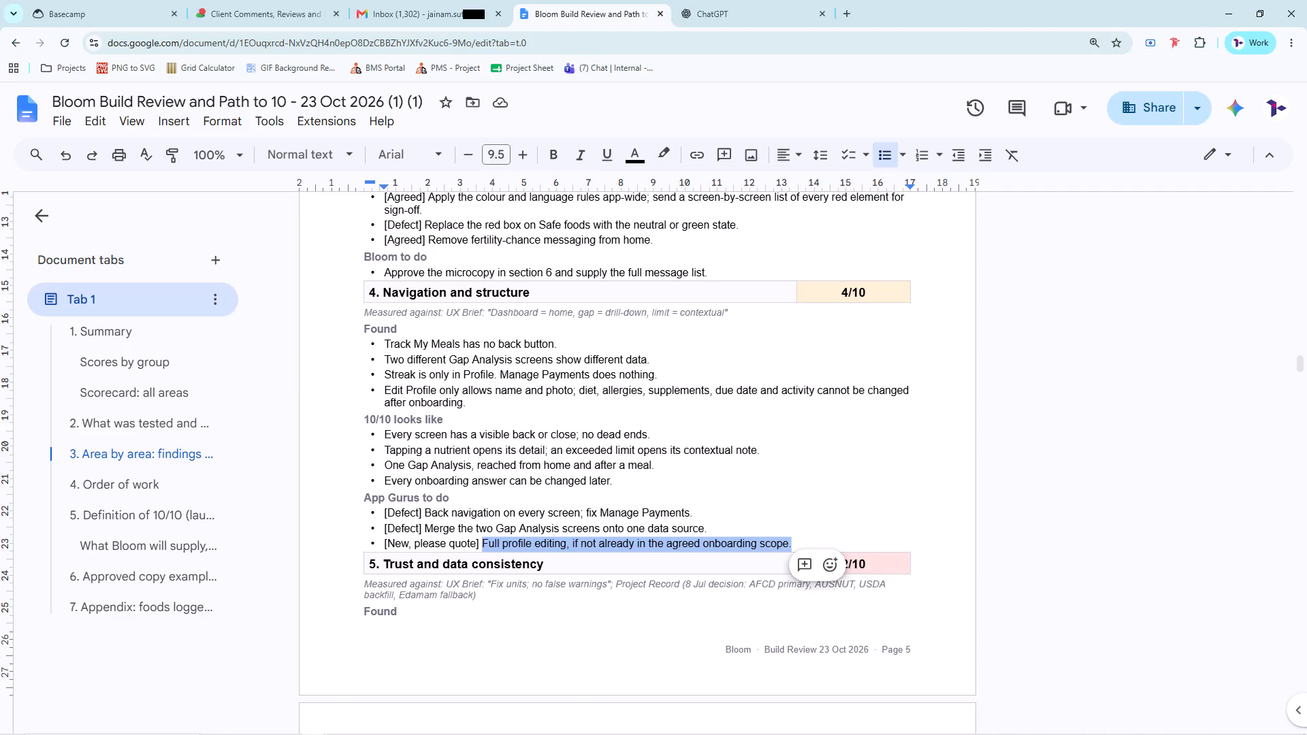
pyautogui.hotkey('ctrl', 'c')
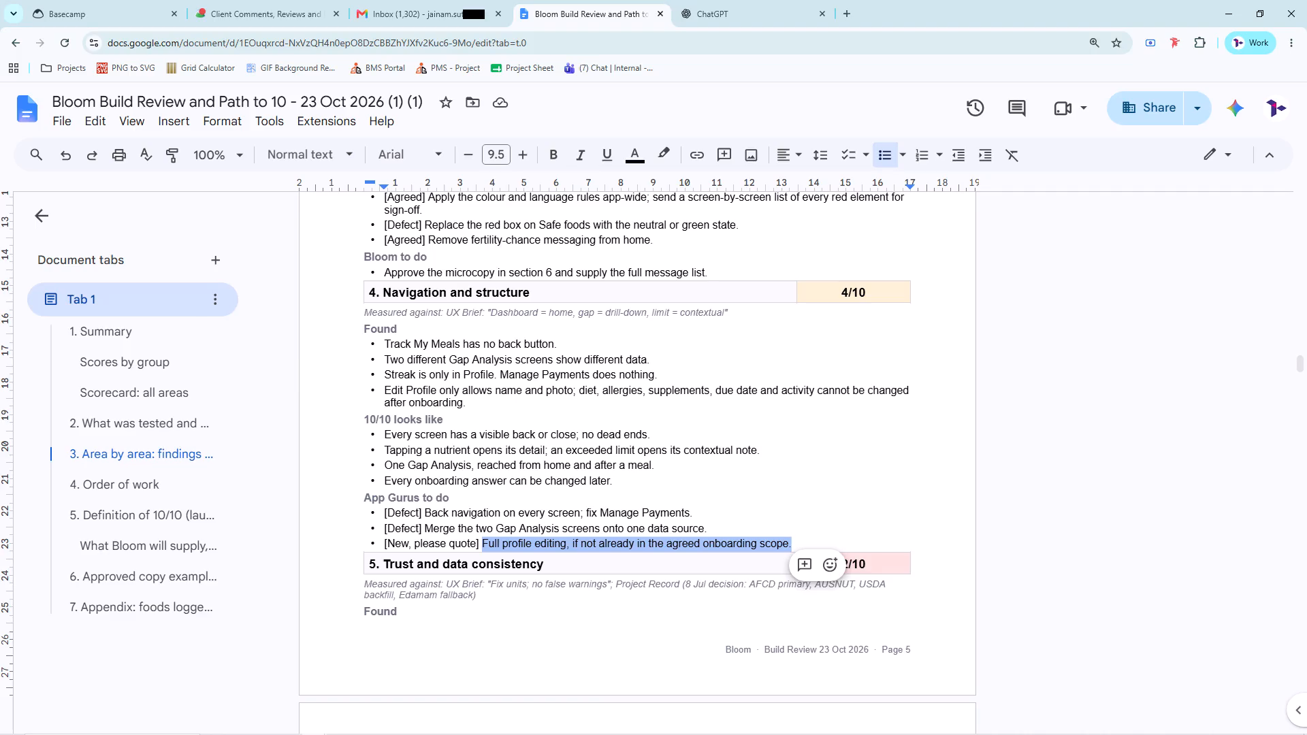
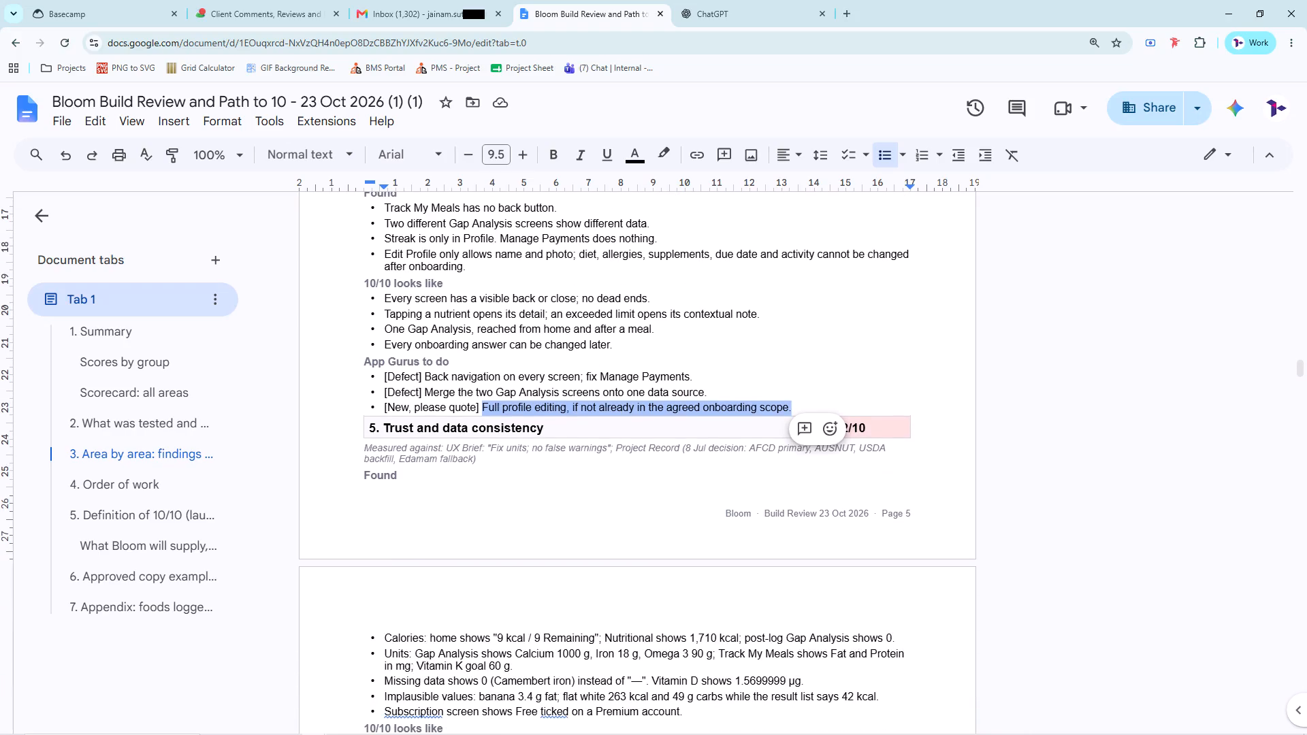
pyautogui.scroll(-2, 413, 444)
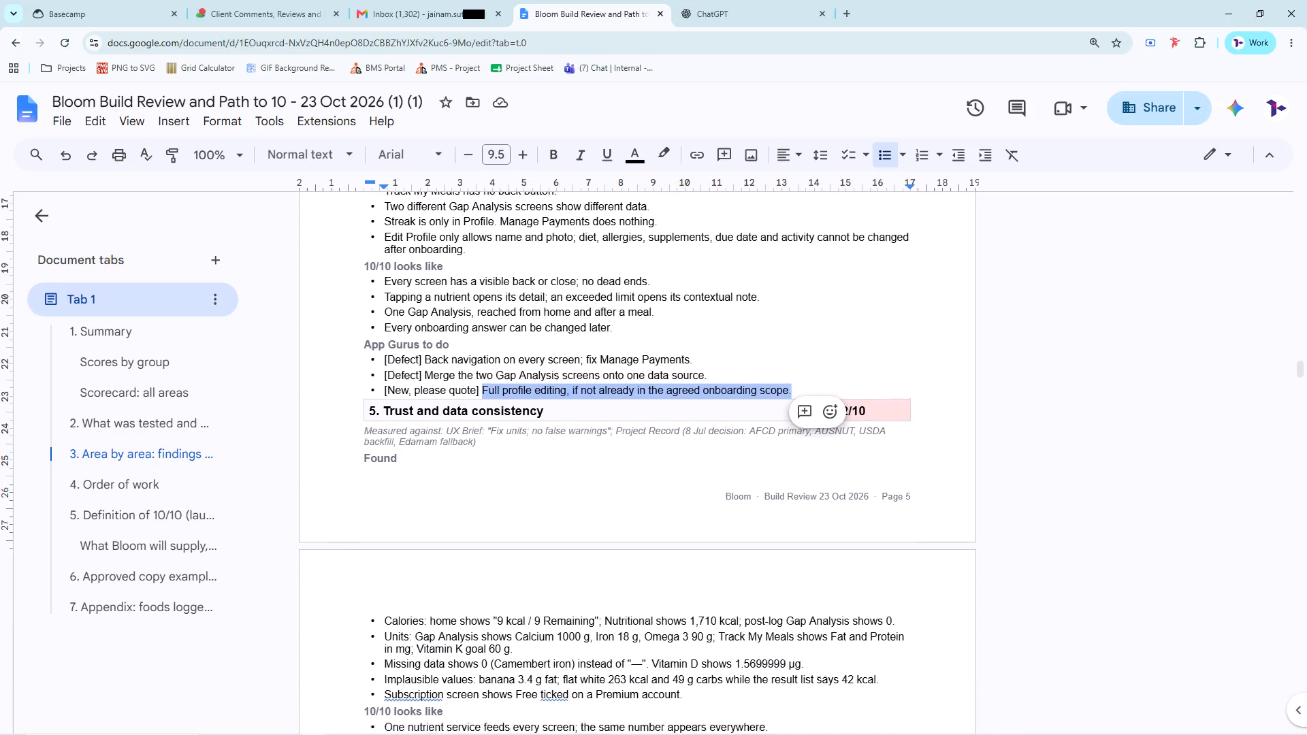
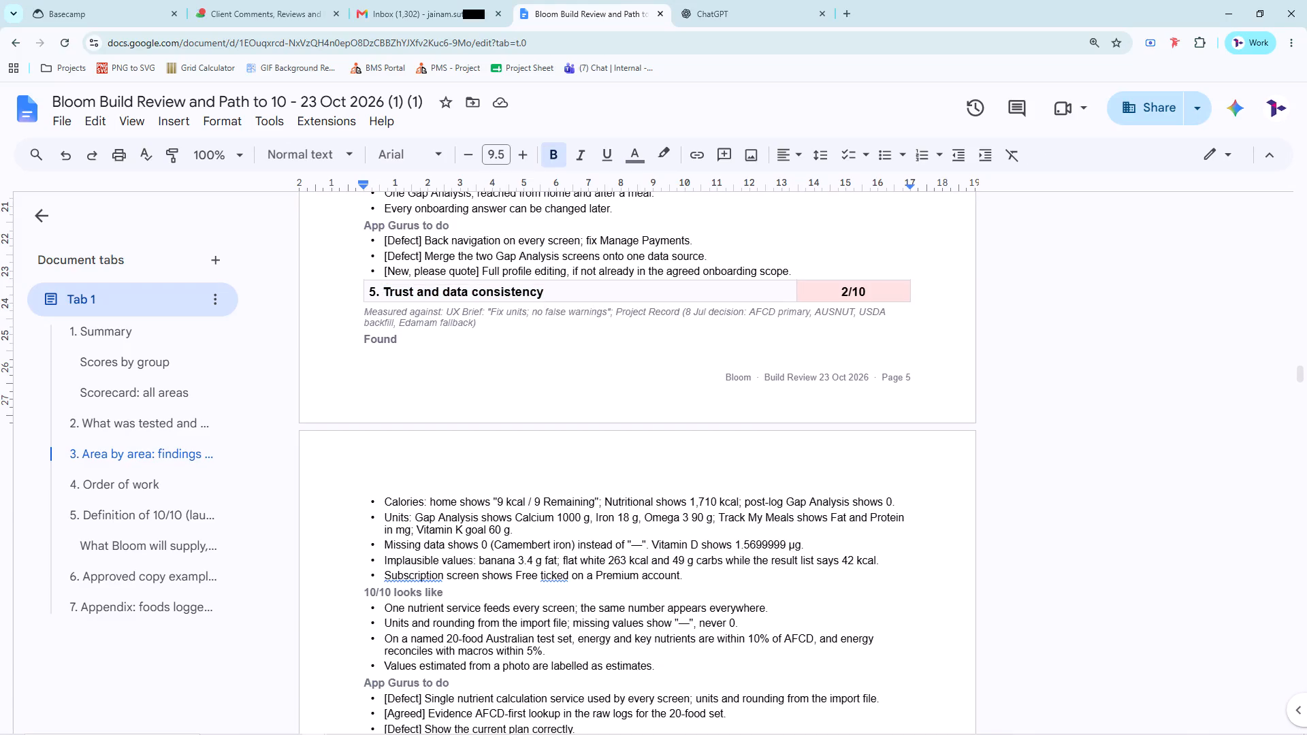
# Review the findings, 10/10 criteria and to-do items in section 5, Trust and data consistency, starting from the calories finding.
pyautogui.click(432, 501)
pyautogui.click(491, 497)
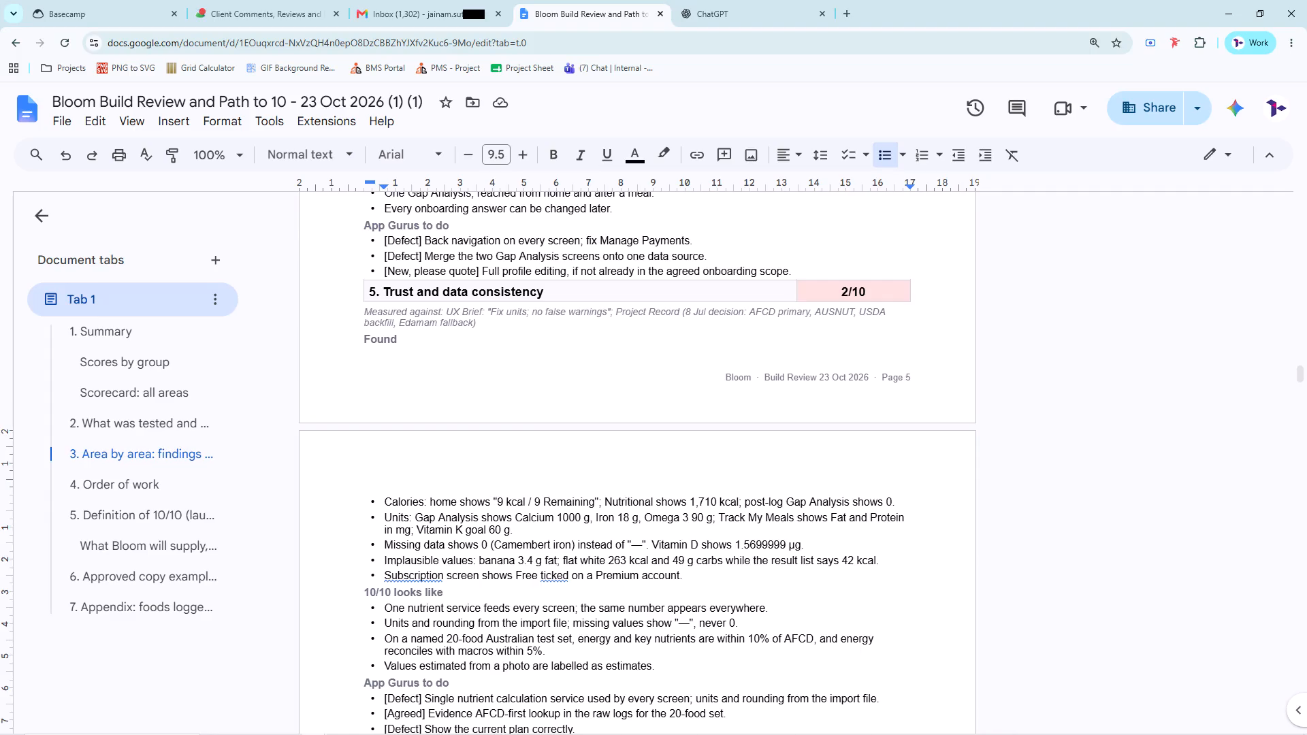
pyautogui.scroll(-3, 598, 559)
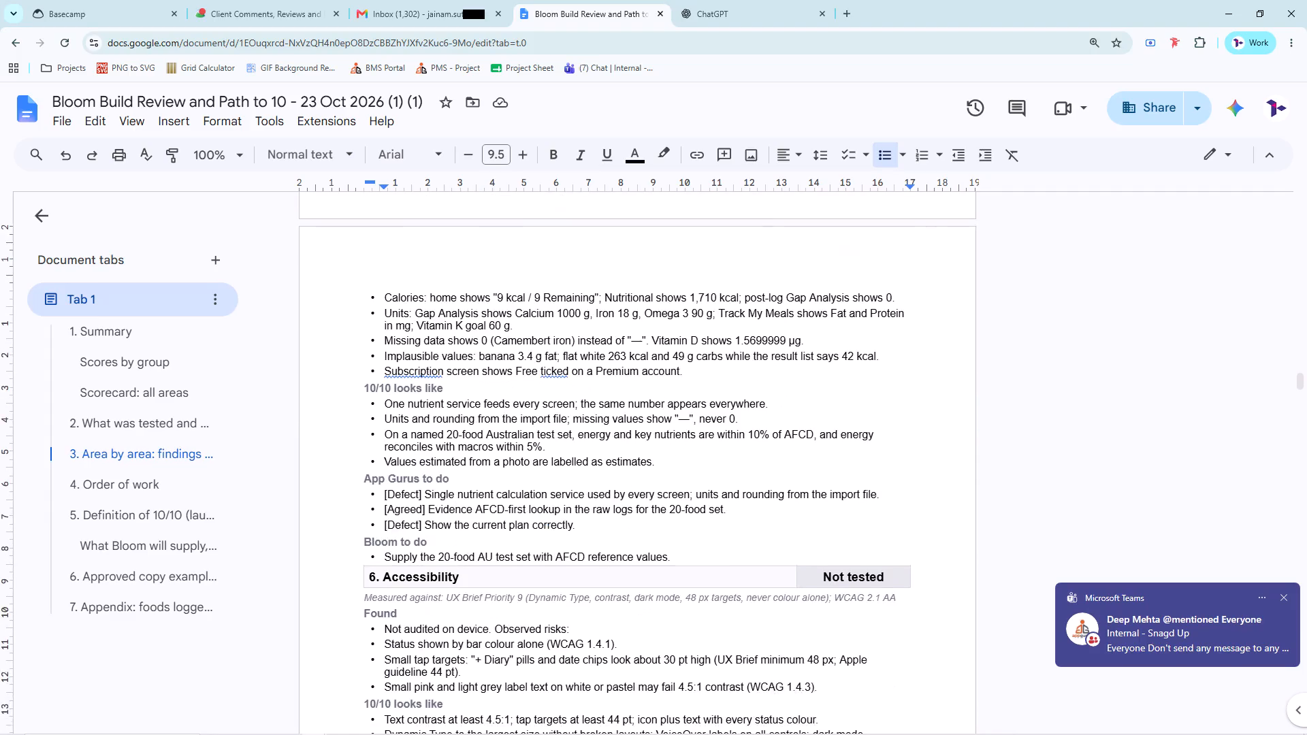
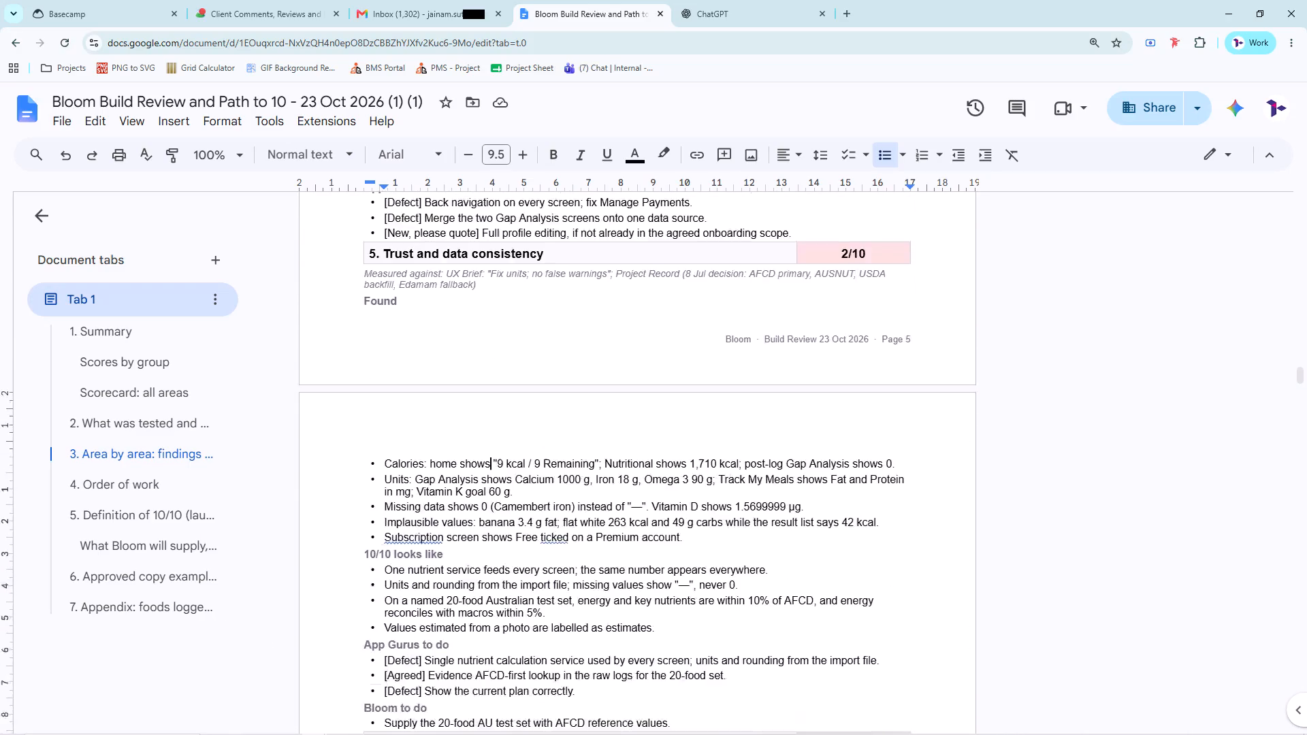
# Skim the Accessibility, Onboarding and first day, and Speed and feedback sections, and recheck the Trust and data consistency findings and to-do items.
pyautogui.scroll(-4, 472, 527)
pyautogui.scroll(2, 472, 527)
pyautogui.scroll(-9, 472, 527)
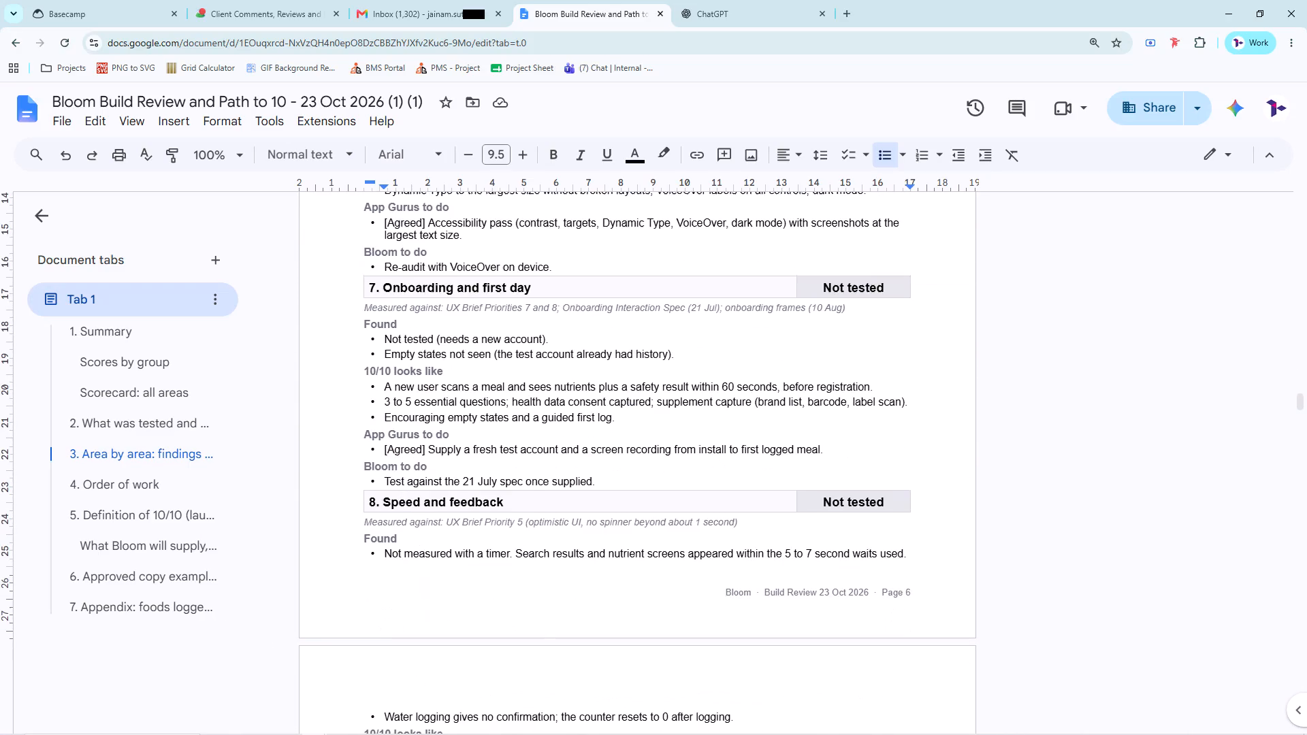
pyautogui.scroll(8, 472, 527)
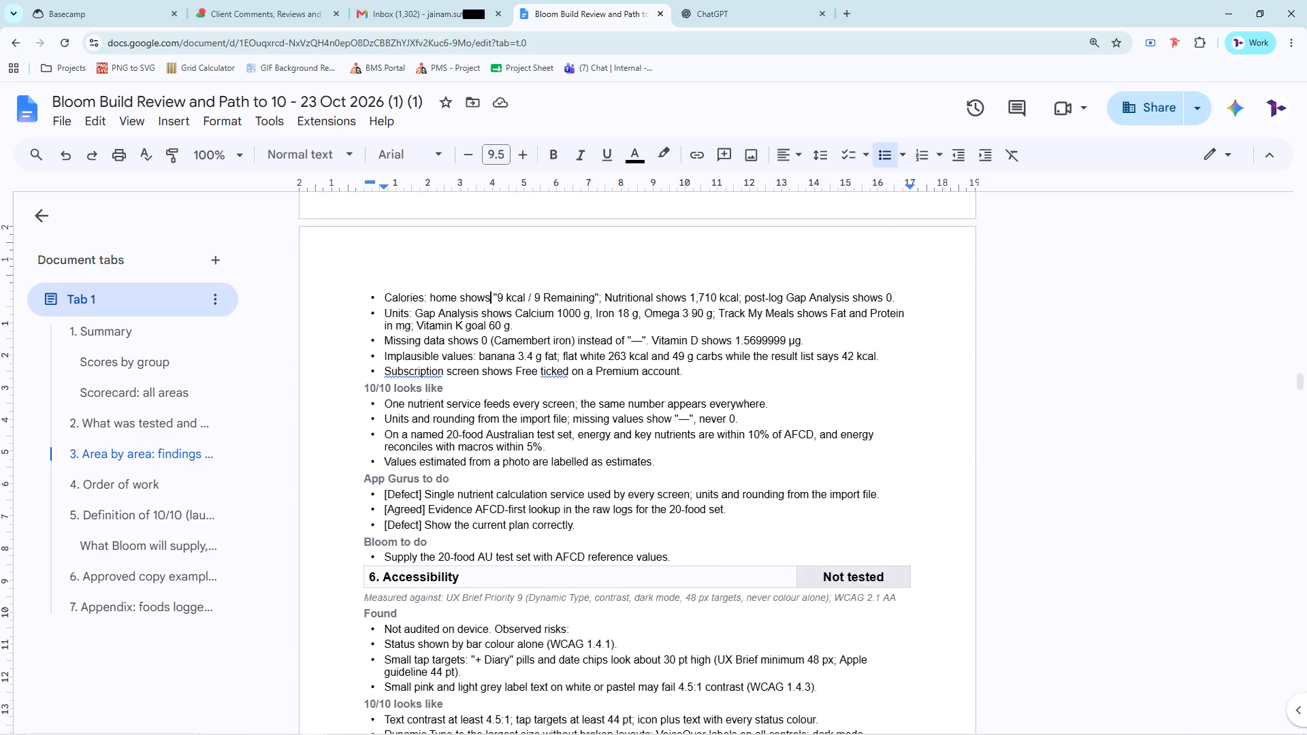
pyautogui.scroll(1, 472, 525)
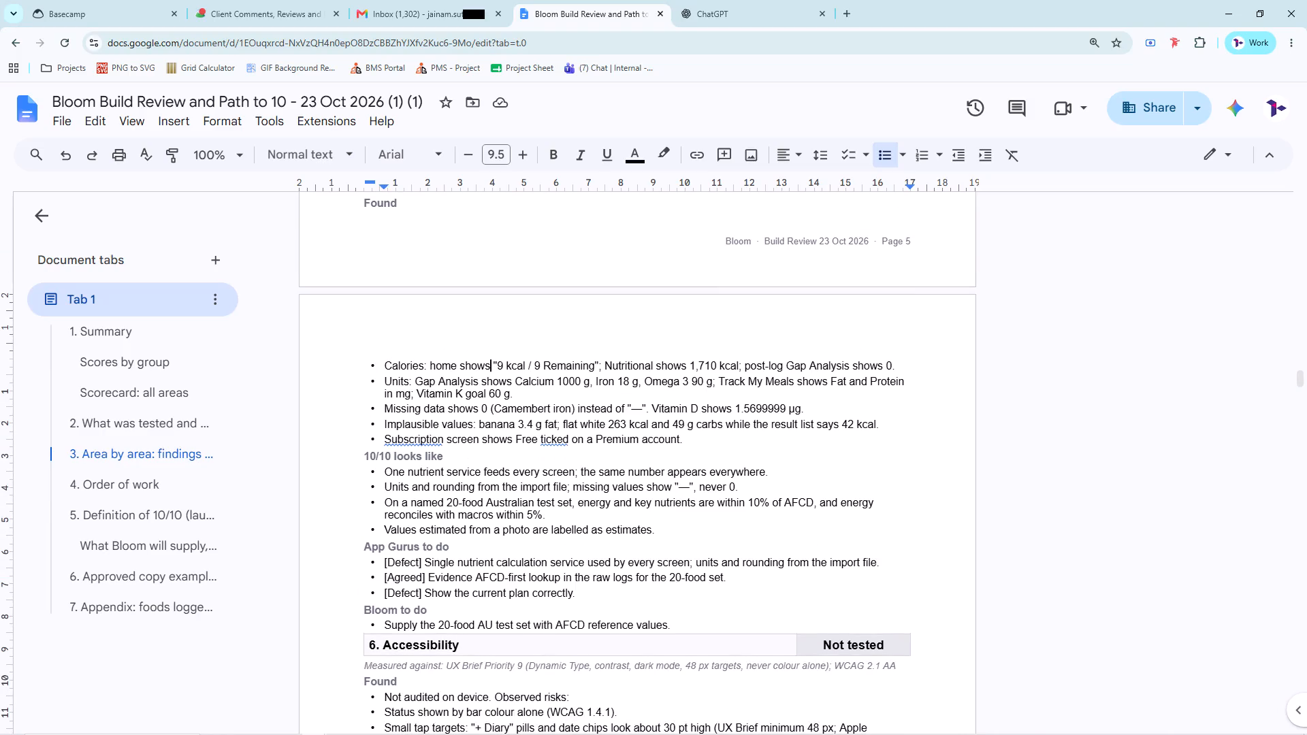
pyautogui.scroll(2, 472, 525)
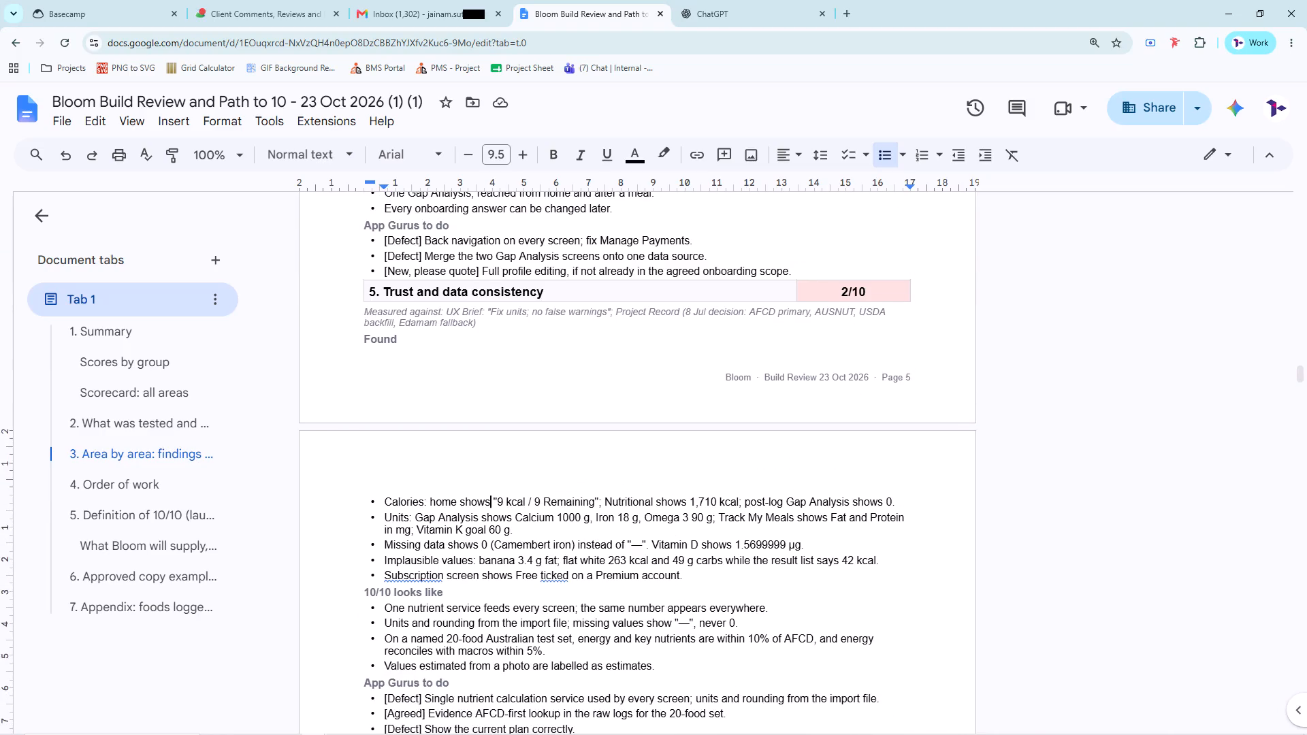
# Switch from the review document to the internal chat in Microsoft Teams.
pyautogui.hotkey('alt', 'Tab')
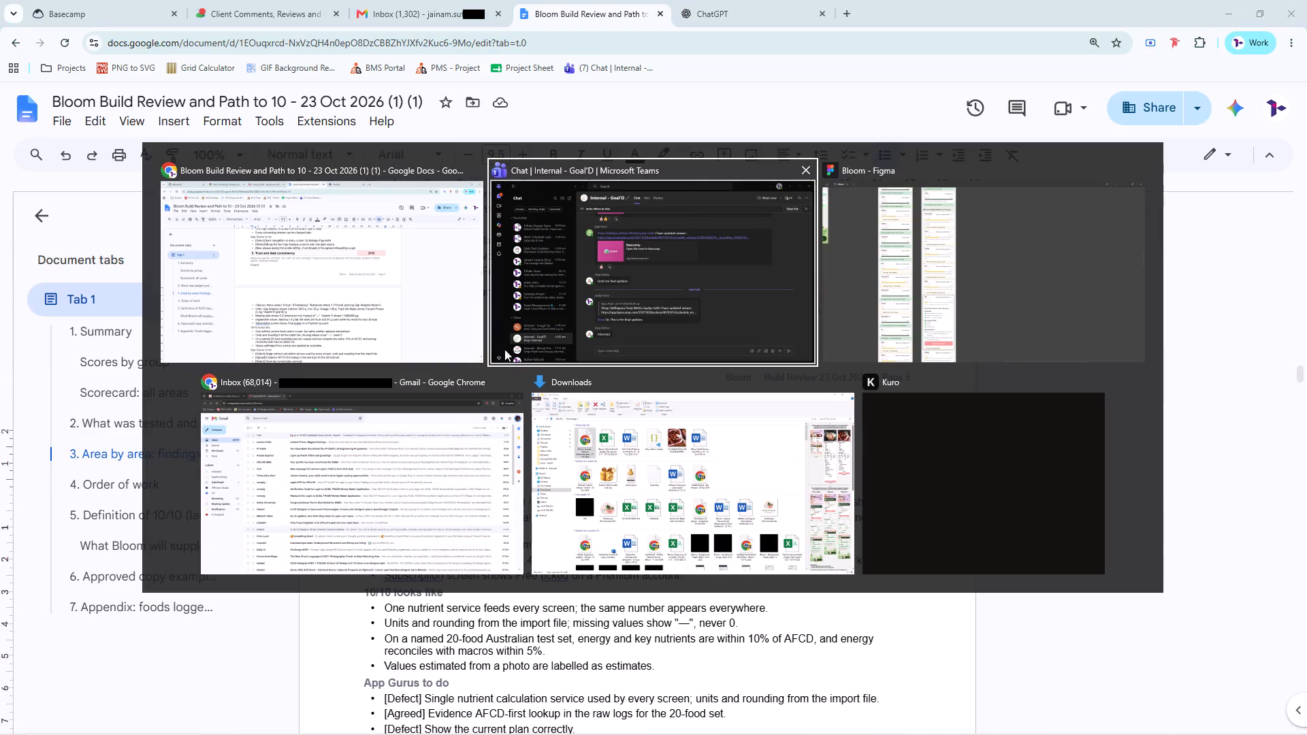
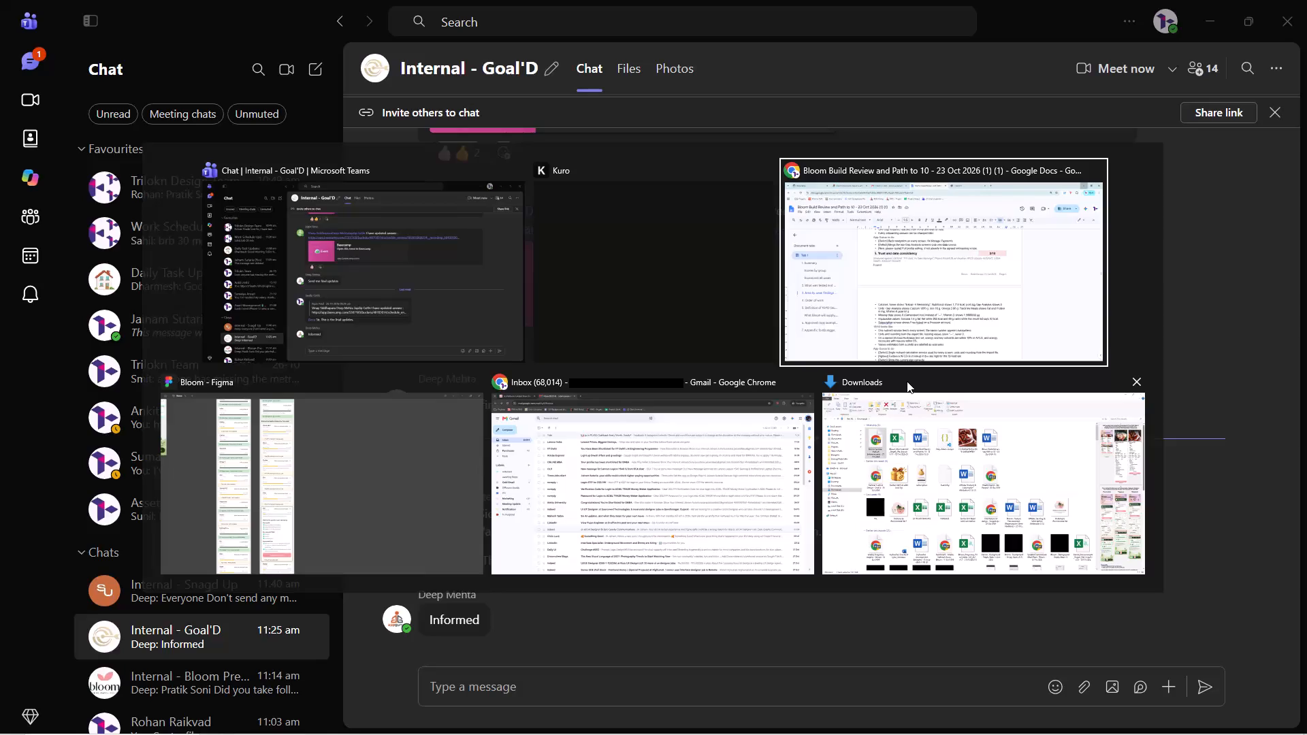
# Switch to the Bloom design file in Figma and bring the whole canvas with all design sections into view, with nothing selected.
pyautogui.hotkey('alt', 'Tab')
pyautogui.click(784, 448)
pyautogui.hotkey('shift', '!')
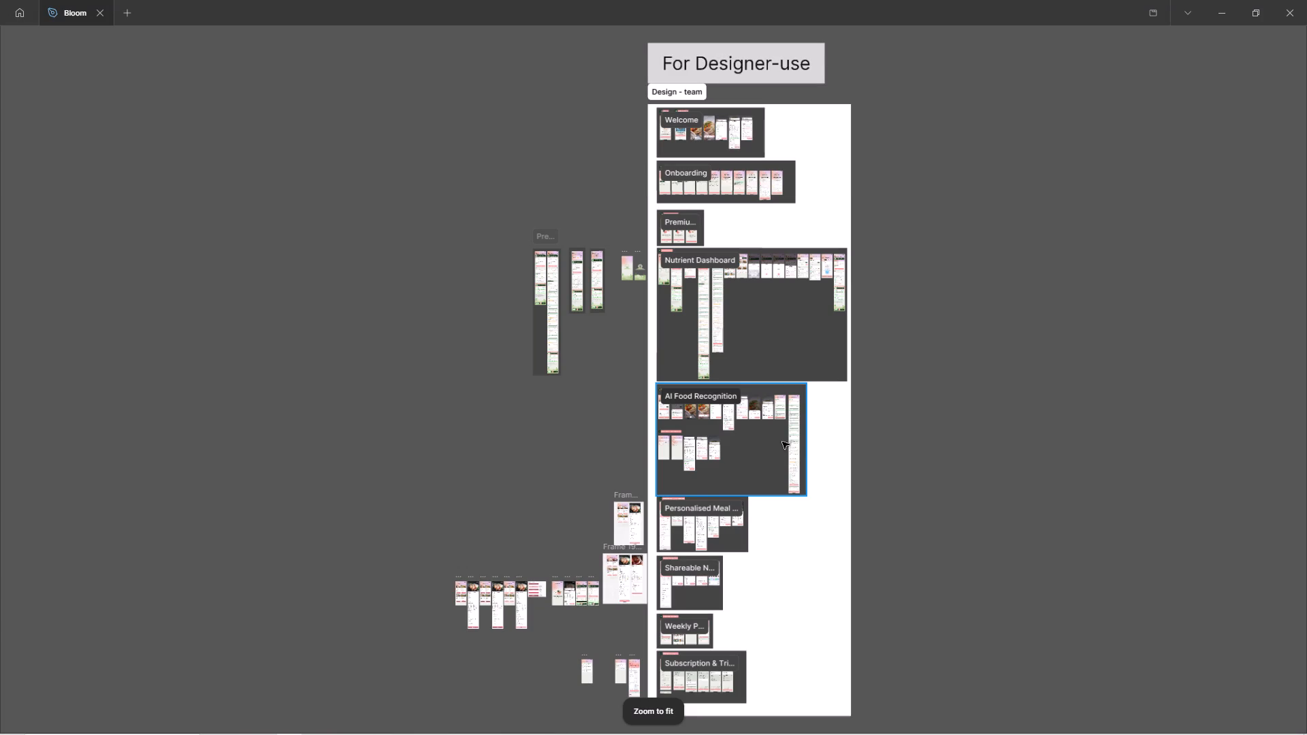
pyautogui.click(626, 451)
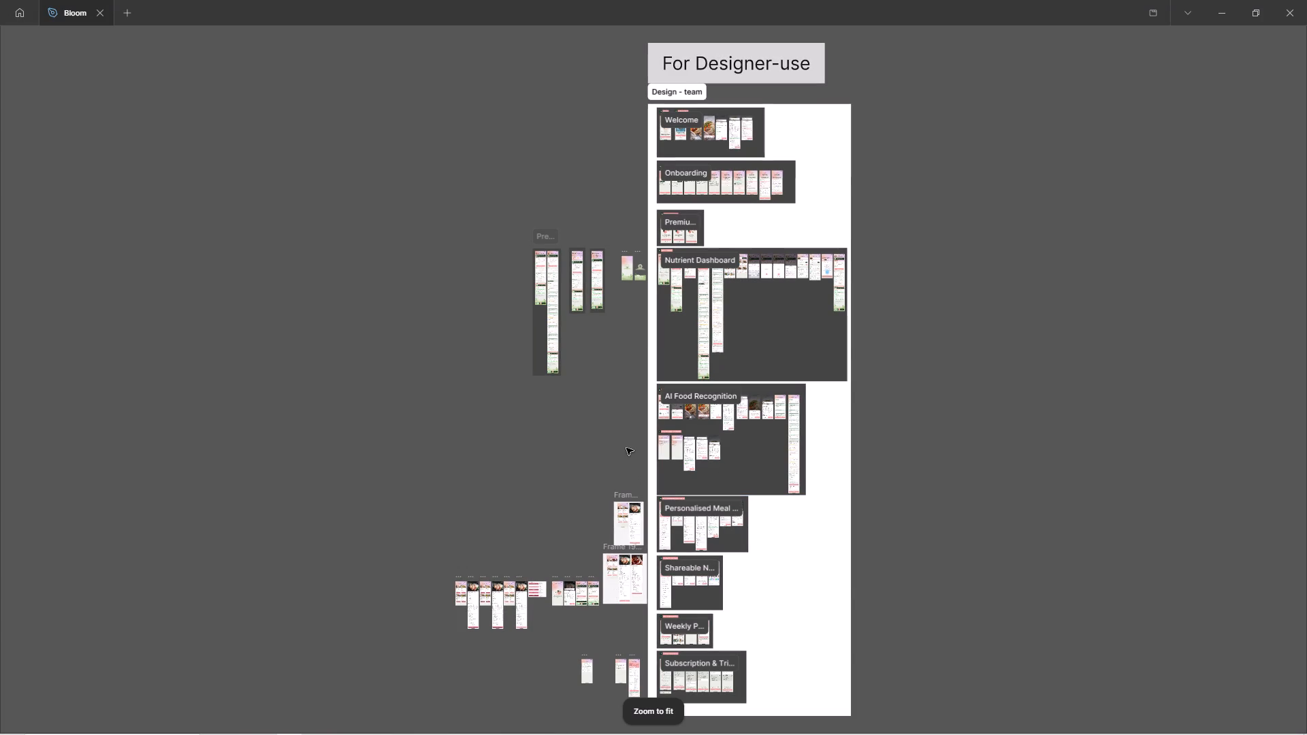
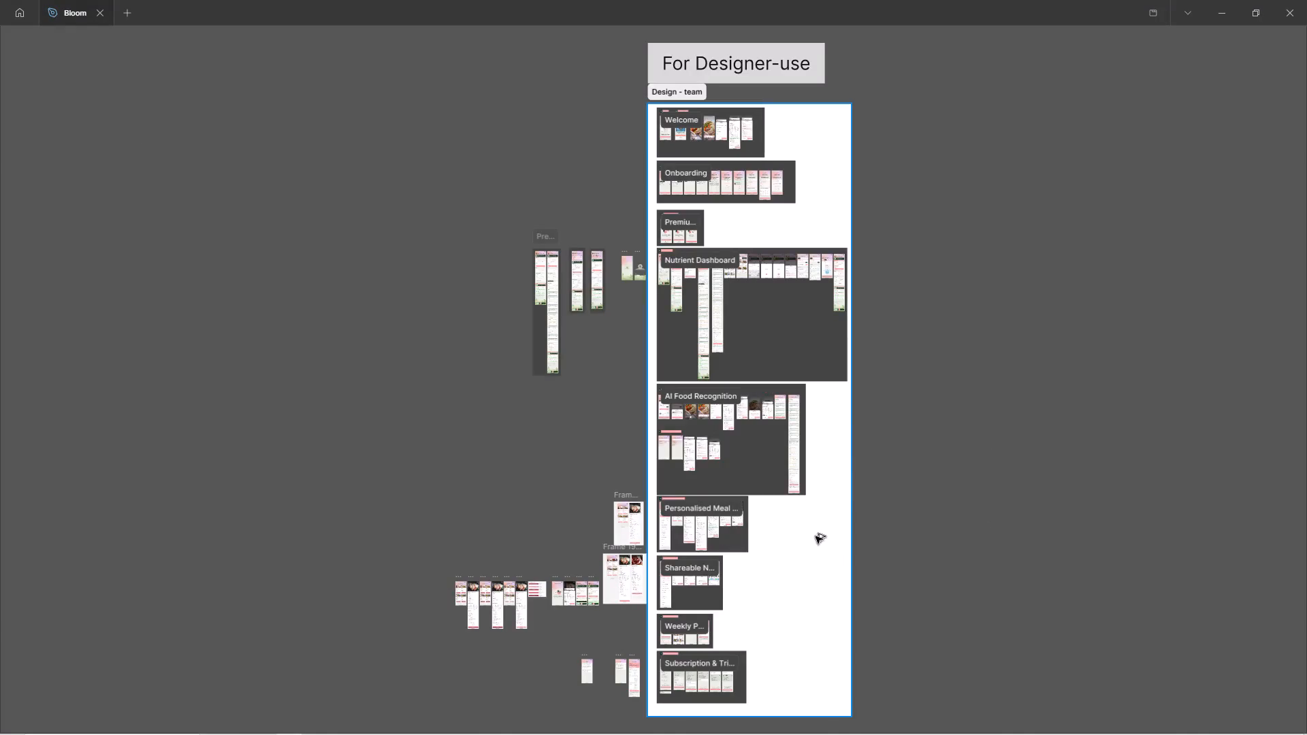
# Switch from the Bloom designs in Figma to the build review document in Chrome.
pyautogui.hotkey('alt', 'Tab')
pyautogui.hotkey('alt', 'Tab')
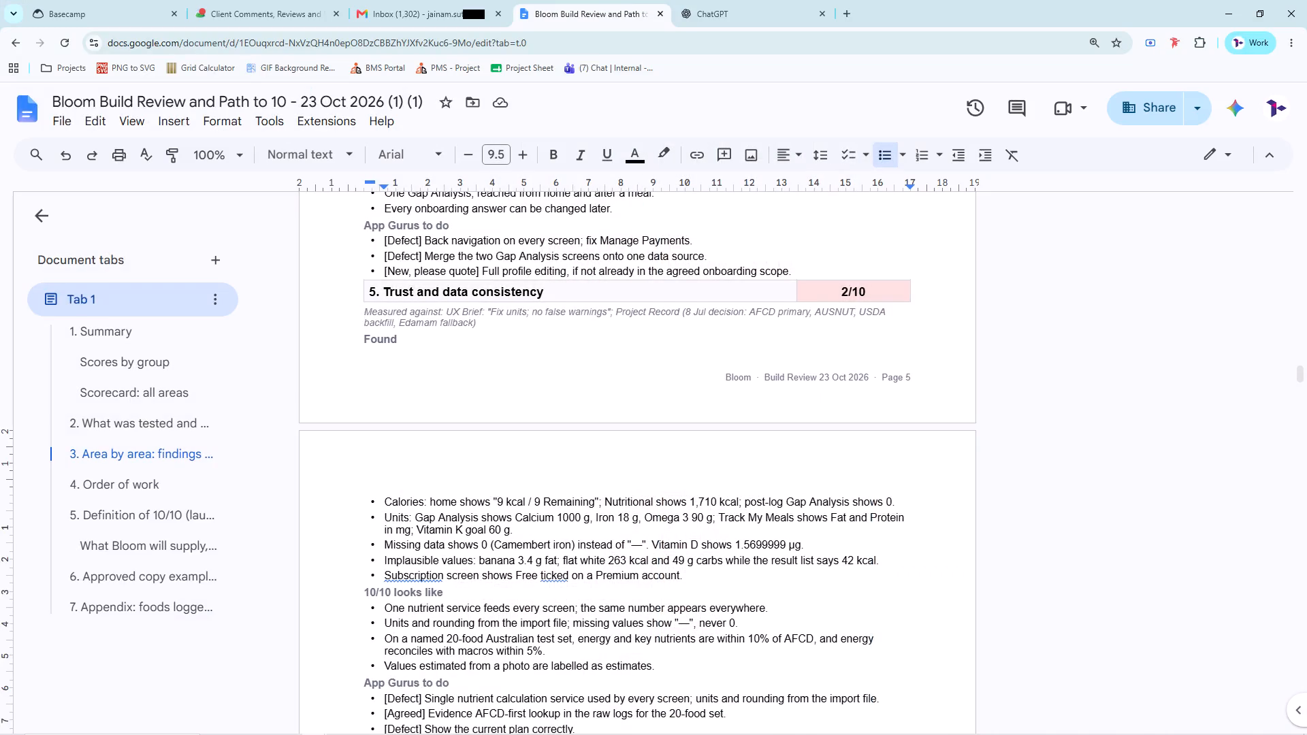
# Switch from the review document back to the Bloom designs in Figma.
pyautogui.hotkey('alt', 'Tab')
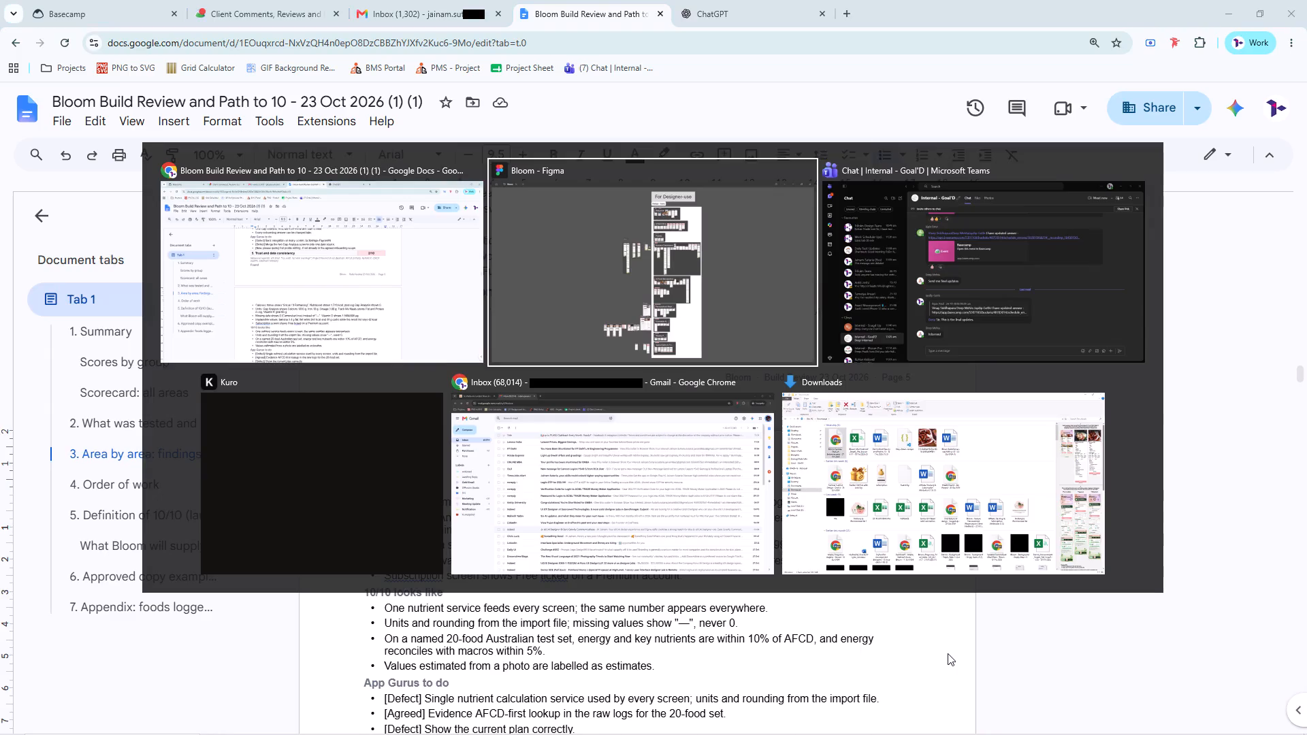
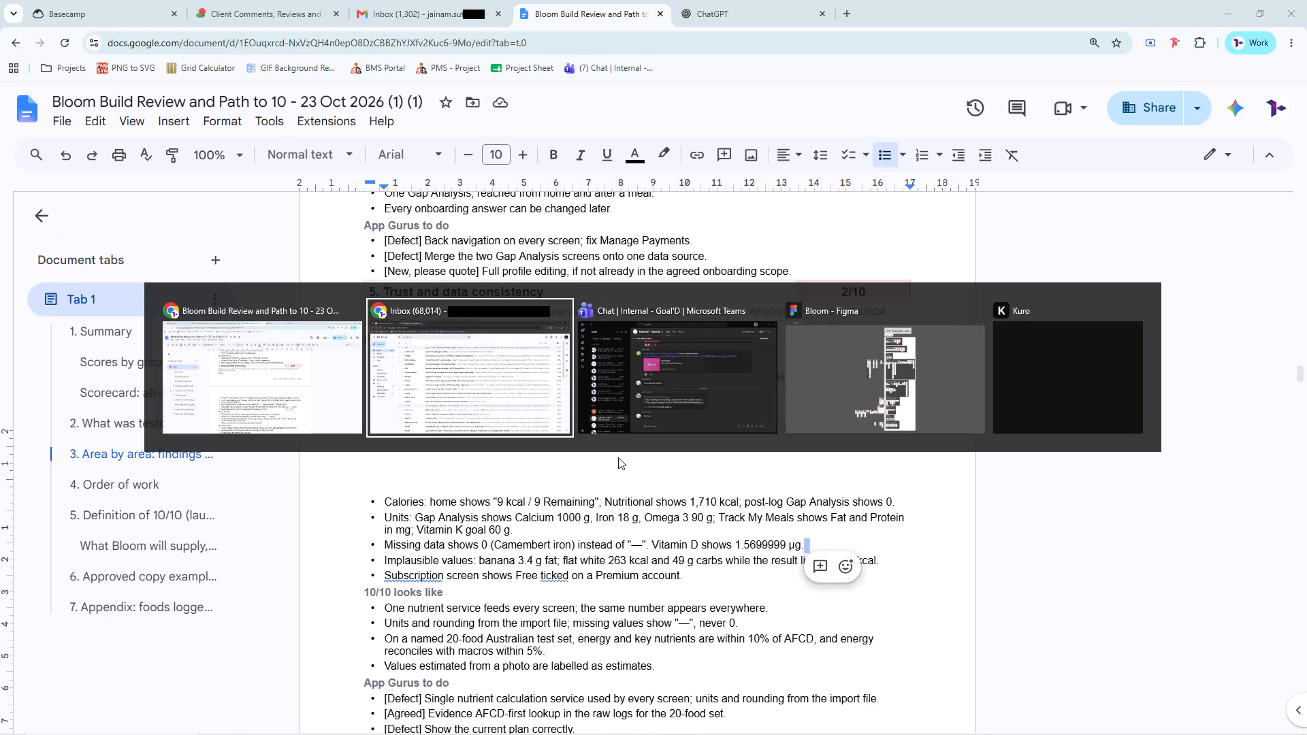
# Switch from the Teams chat back to the Bloom build review document.
pyautogui.hotkey('alt', 'Tab')
pyautogui.hotkey('alt', 'Tab')
pyautogui.keyDown('alt'); pyautogui.click(262, 409); pyautogui.keyUp('alt')
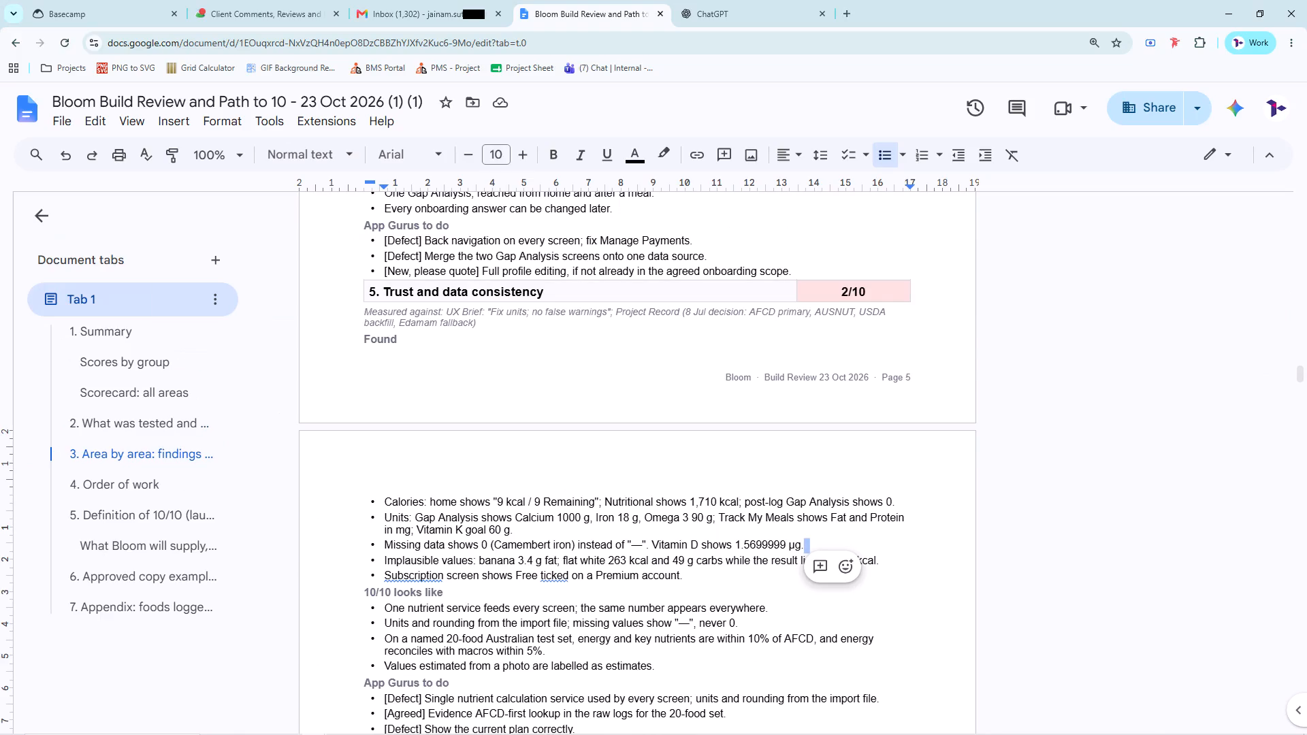
# Switch to the Bloom designs in Figma and examine the Nutrient Dashboard's home screens, including This Week's Focus, Streaks and the 30-second check-in.
pyautogui.hotkey('alt', 'Tab')
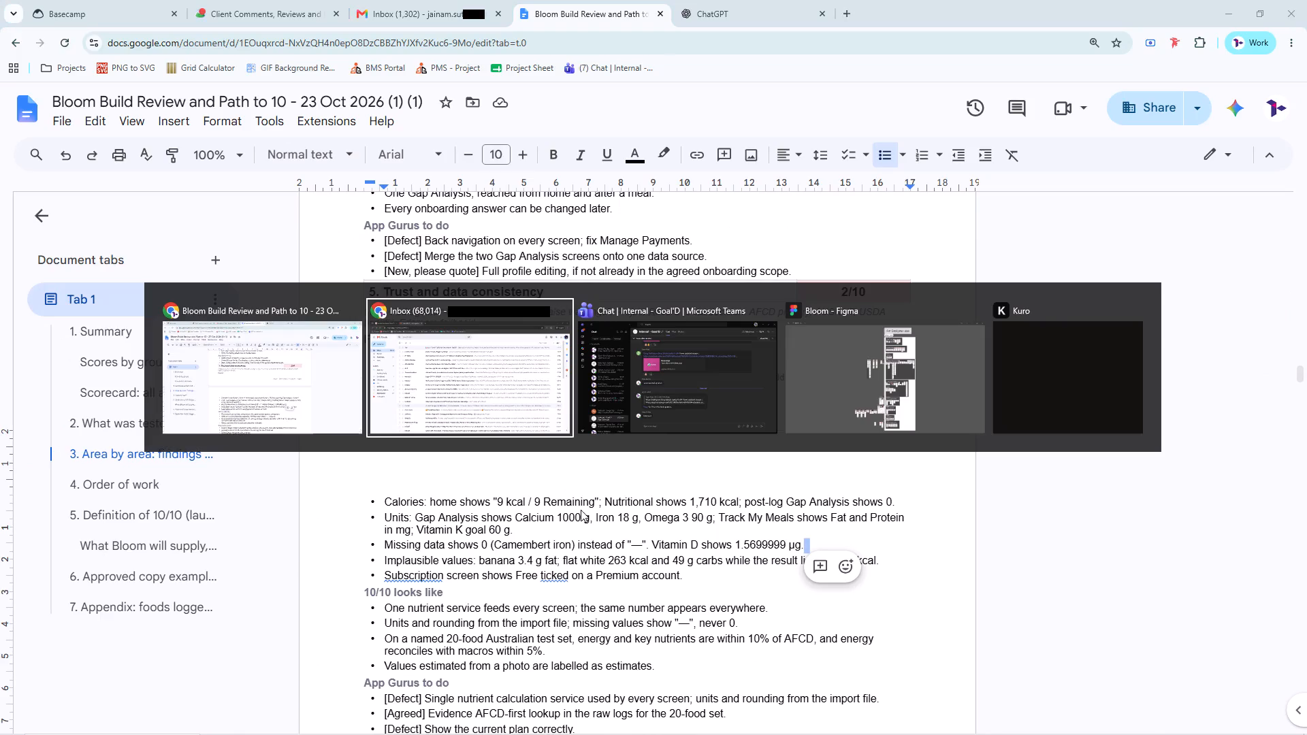
pyautogui.hotkey('alt', 'Tab')
pyautogui.hotkey('alt', 'Tab')
pyautogui.hotkey('shift', '!')
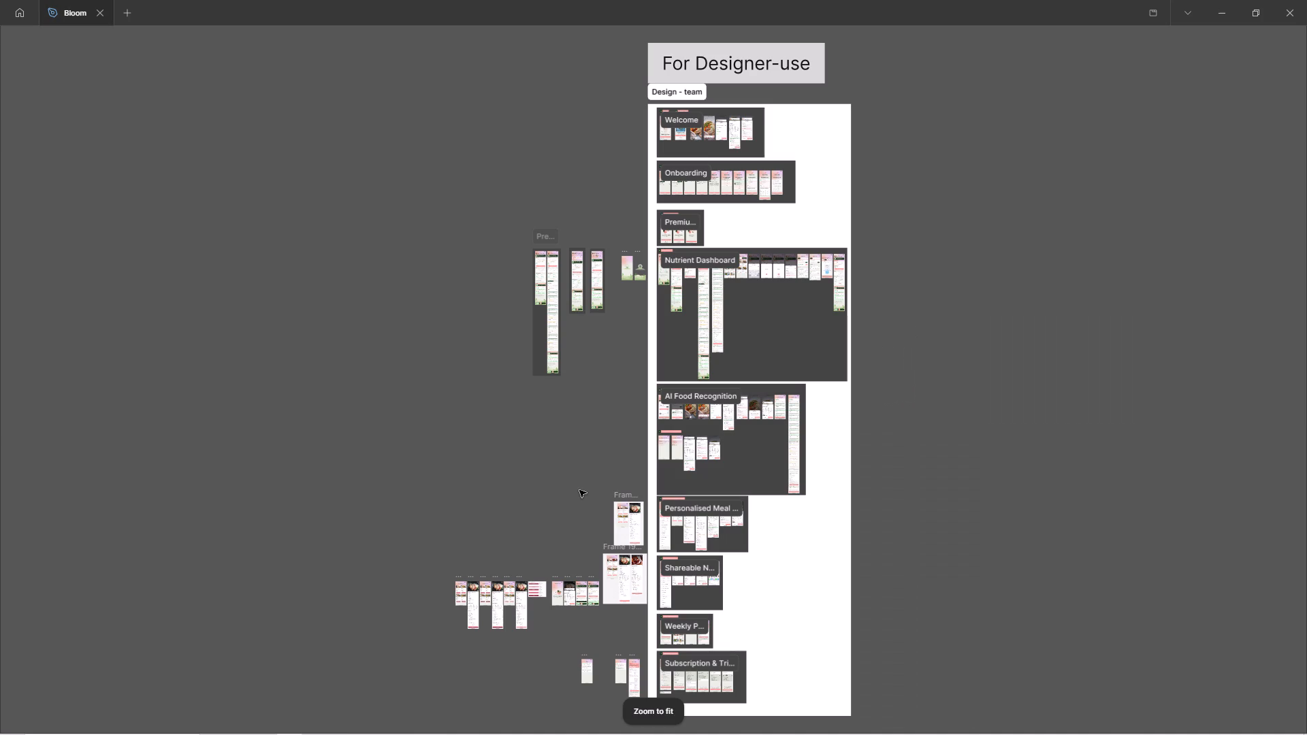
pyautogui.keyDown('ctrl'); pyautogui.scroll(12, 689, 269); pyautogui.keyUp('ctrl')
pyautogui.click(540, 404)
pyautogui.keyDown('ctrl'); pyautogui.scroll(8, 624, 261); pyautogui.keyUp('ctrl')
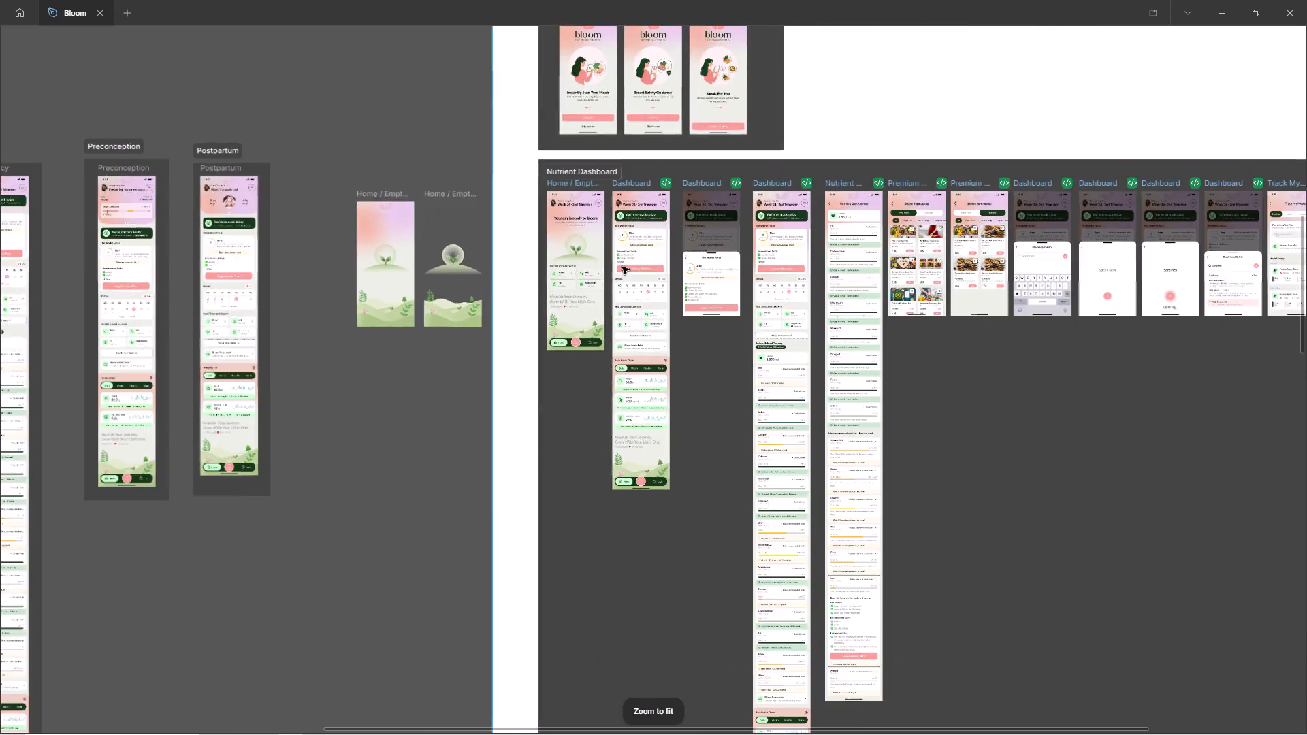
pyautogui.keyDown('ctrl'); pyautogui.scroll(13, 622, 267); pyautogui.keyUp('ctrl')
pyautogui.keyDown('shift'); pyautogui.scroll(-3, 622, 267); pyautogui.keyUp('shift')
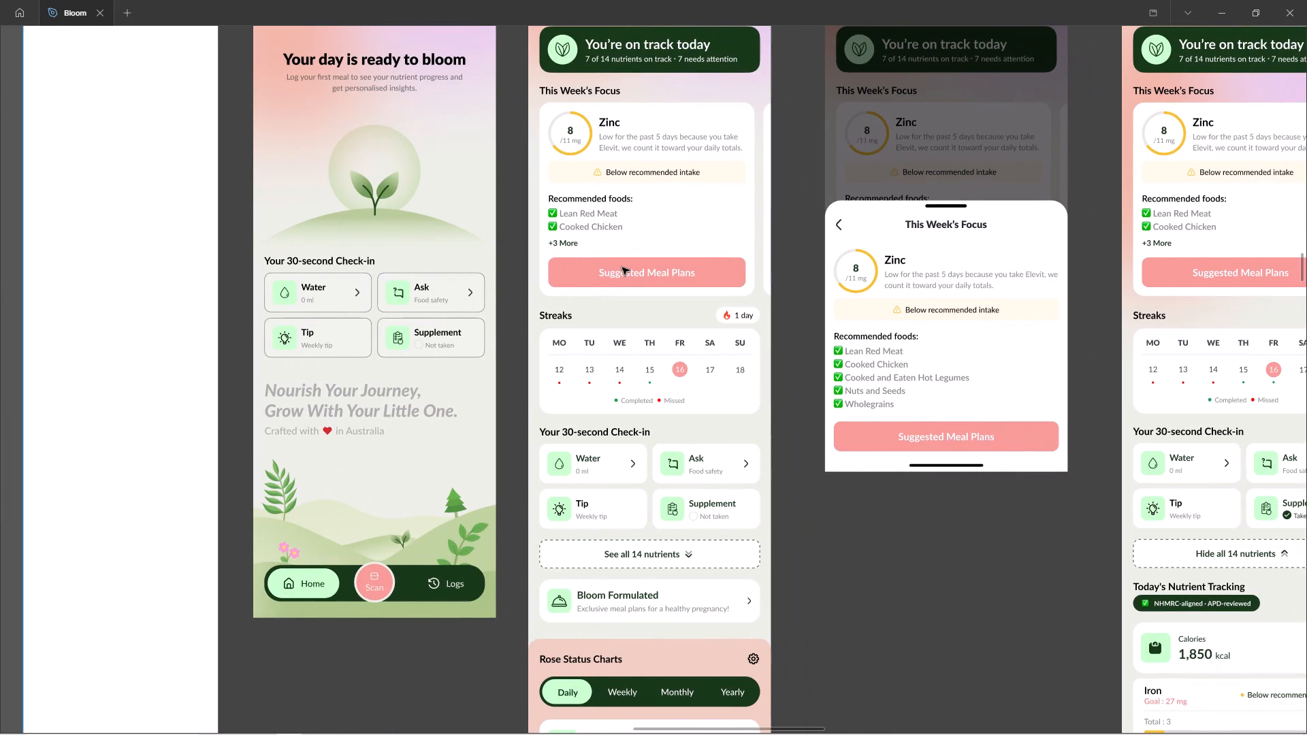
pyautogui.keyDown('ctrl'); pyautogui.scroll(-4, 622, 267); pyautogui.keyUp('ctrl')
pyautogui.keyDown('shift'); pyautogui.scroll(-1, 630, 267); pyautogui.keyUp('shift')
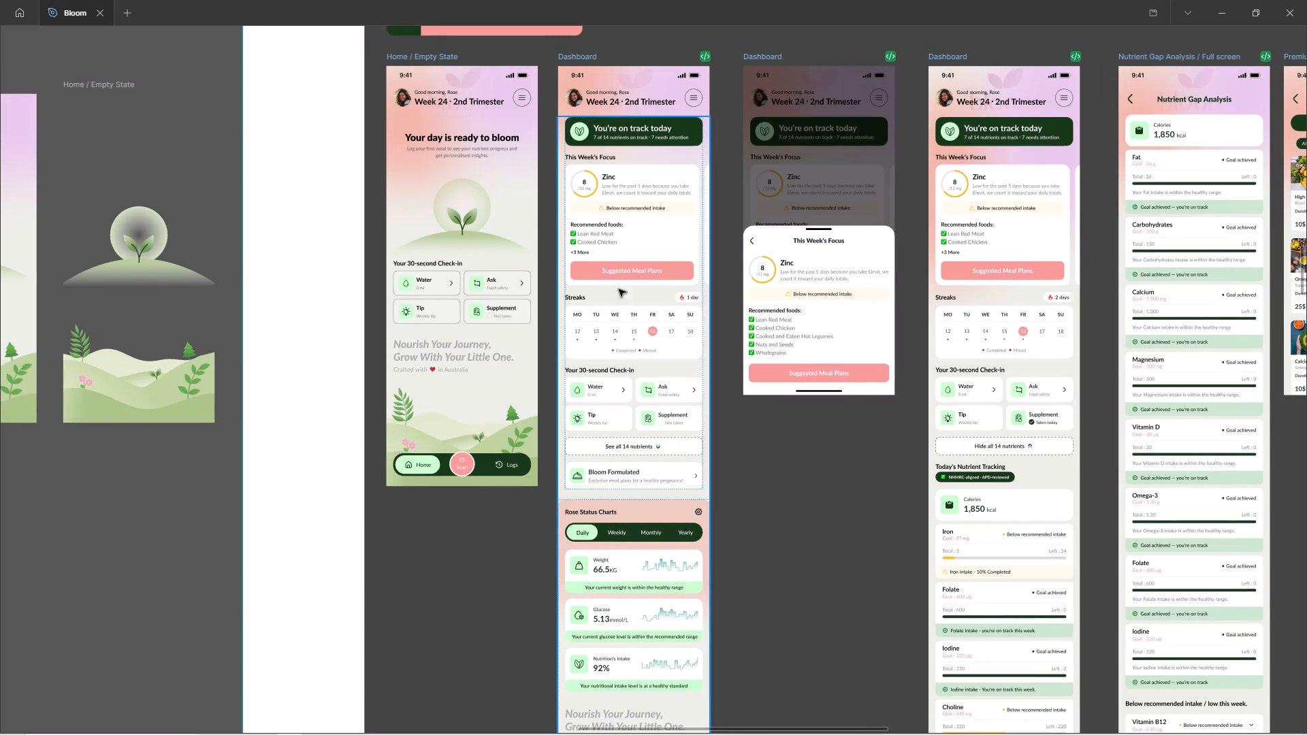
pyautogui.keyDown('ctrl'); pyautogui.scroll(6, 613, 287); pyautogui.keyUp('ctrl')
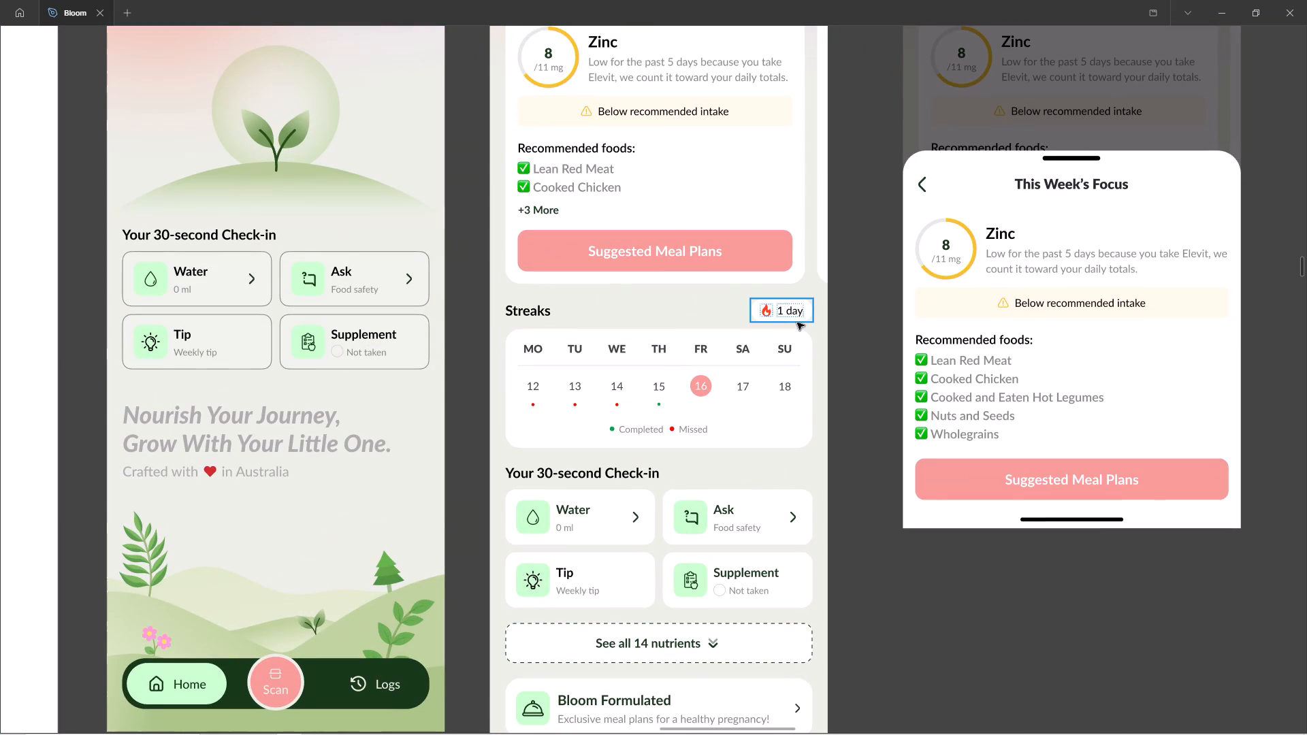
pyautogui.keyDown('ctrl'); pyautogui.click(797, 323); pyautogui.keyUp('ctrl')
# Switch from Figma back to the build review document at section 5, Trust and data consistency.
pyautogui.hotkey('alt', 'Tab')
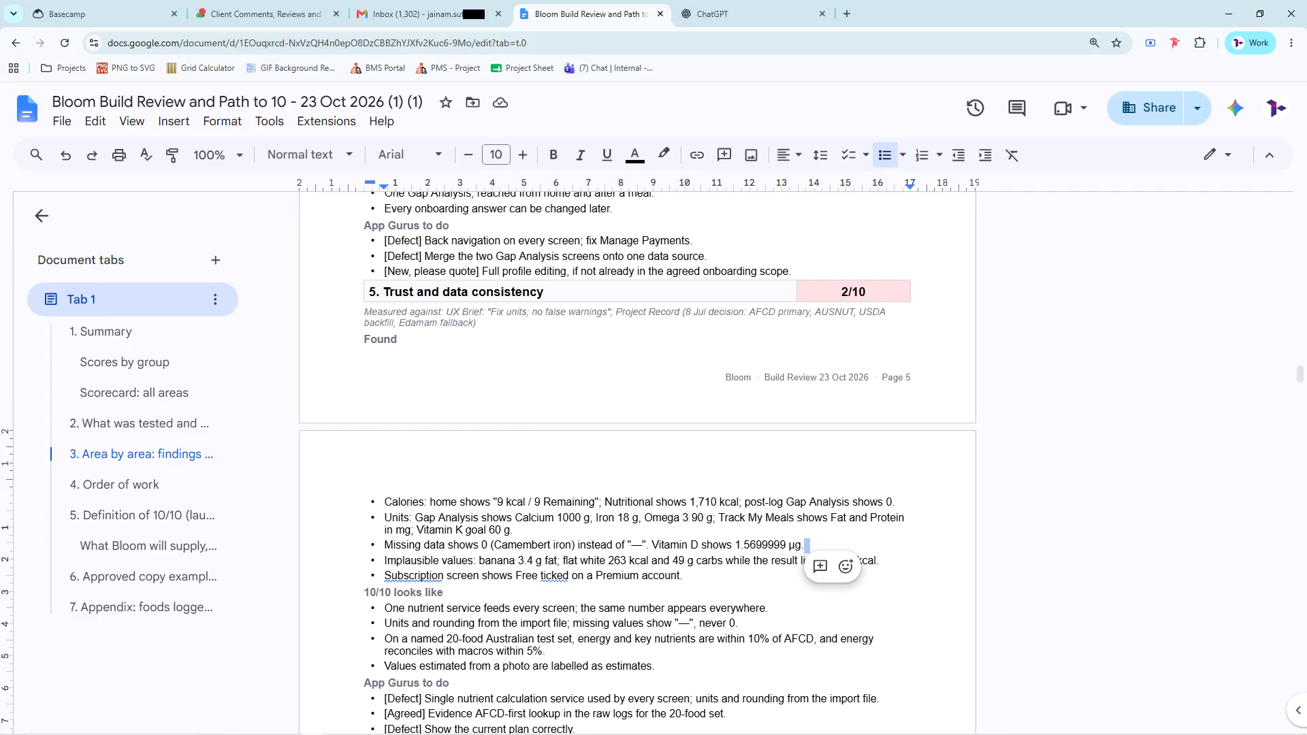
# Reread the calories finding under Trust and data consistency after glancing at the dashboard design in Figma.
pyautogui.hotkey('alt', 'Tab')
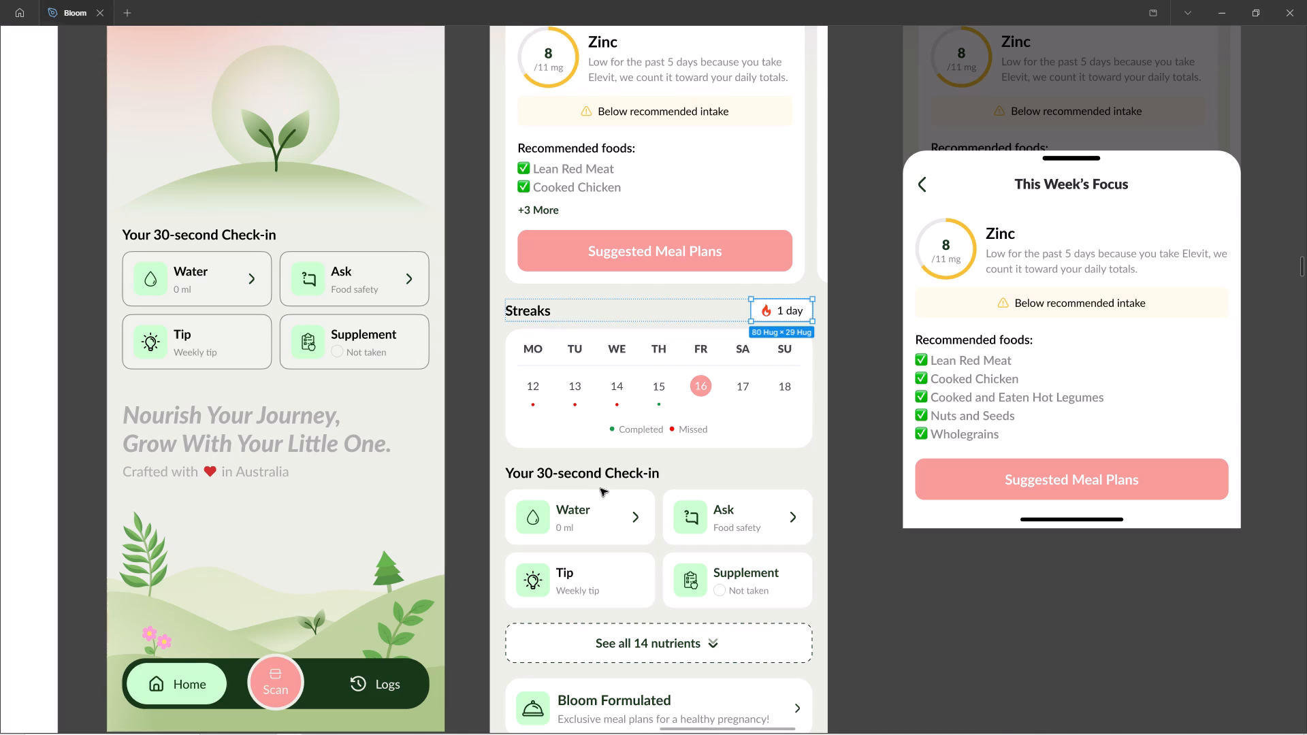
pyautogui.hotkey('alt', 'Tab')
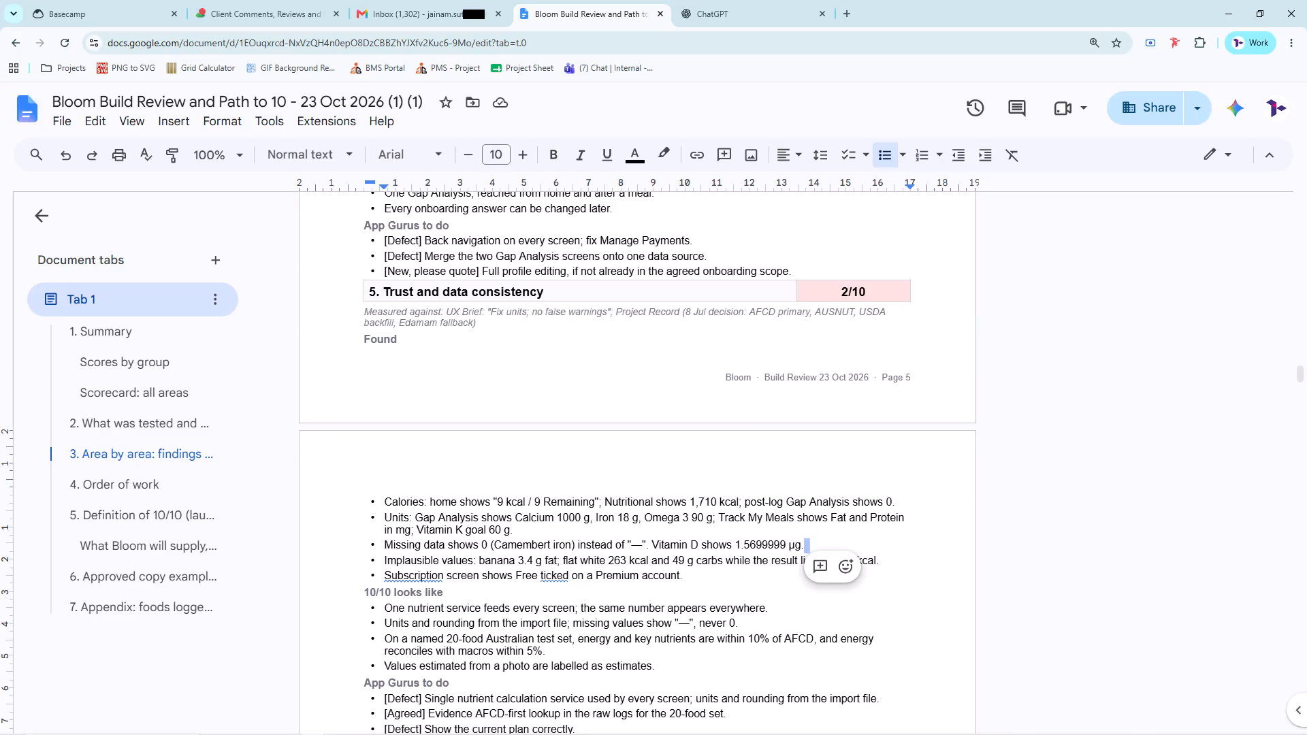
pyautogui.click(628, 501)
pyautogui.click(659, 501)
pyautogui.click(666, 501)
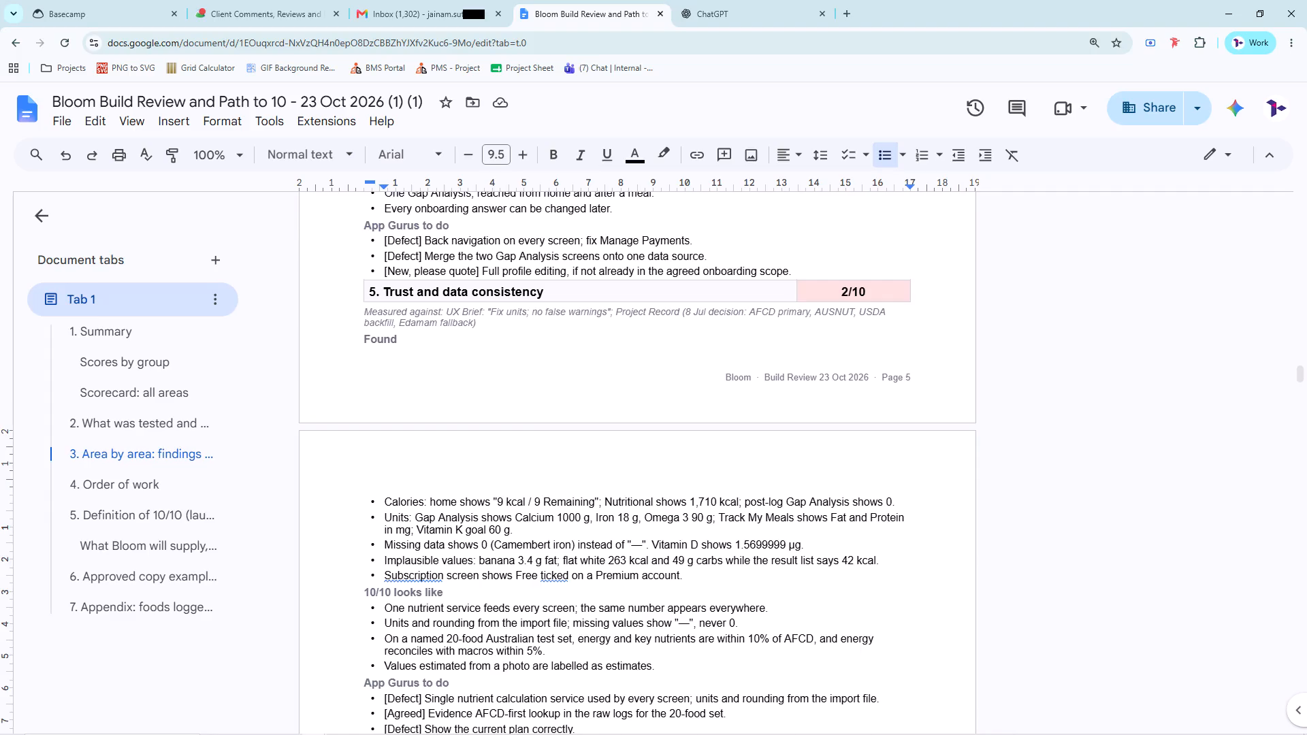
# Switch to Figma and examine the Meals History cards on the Track My Meals screens.
pyautogui.hotkey('alt', 'Tab')
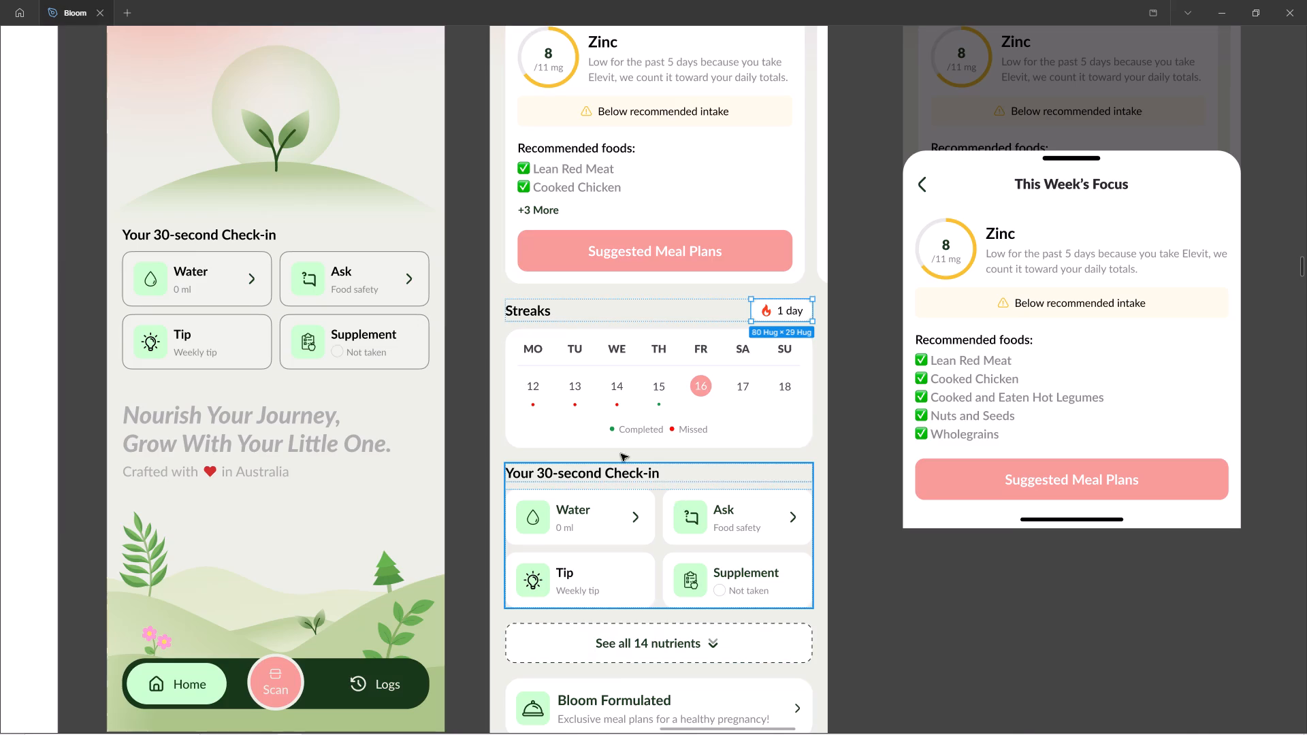
pyautogui.keyDown('ctrl'); pyautogui.scroll(-20, 431, 315); pyautogui.keyUp('ctrl')
pyautogui.keyDown('ctrl'); pyautogui.scroll(-1, 431, 315); pyautogui.keyUp('ctrl')
pyautogui.click(345, 460)
pyautogui.keyDown('shift'); pyautogui.scroll(-4, 344, 451); pyautogui.keyUp('shift')
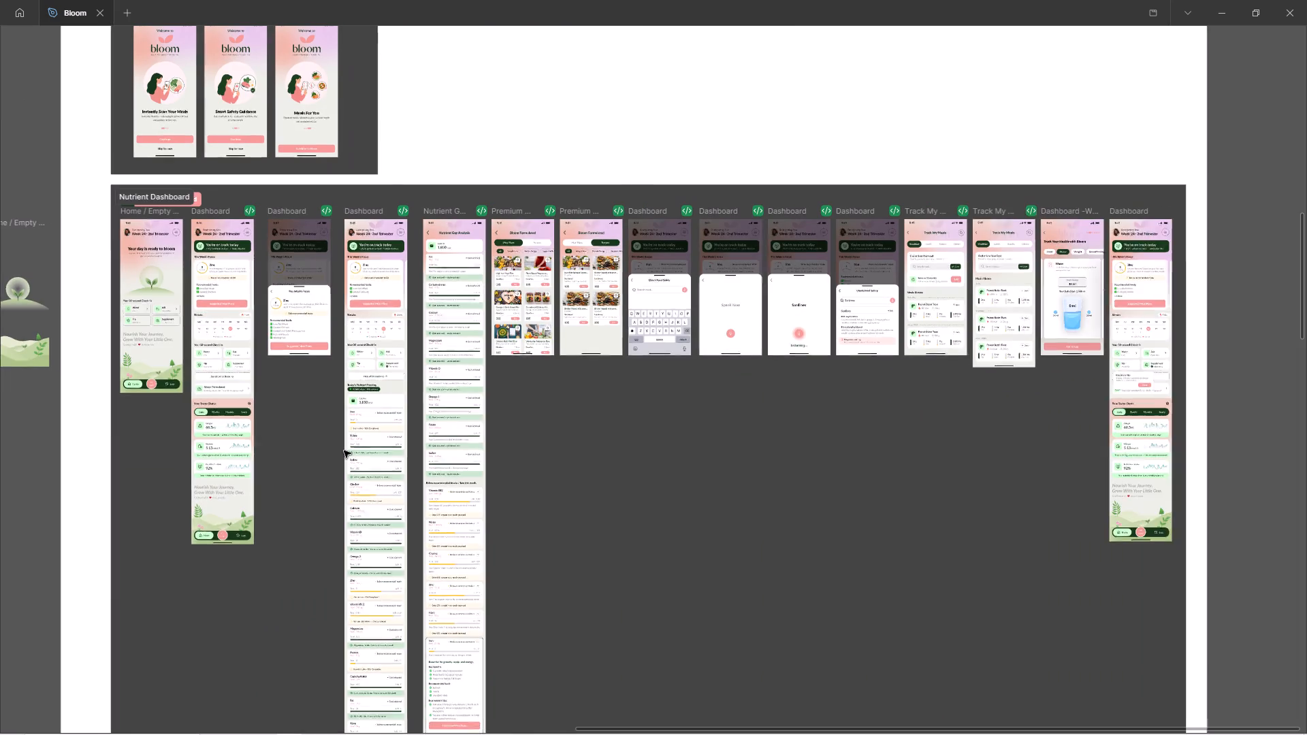
pyautogui.keyDown('shift'); pyautogui.scroll(-6, 344, 451); pyautogui.keyUp('shift')
pyautogui.keyDown('ctrl'); pyautogui.scroll(13, 898, 329); pyautogui.keyUp('ctrl')
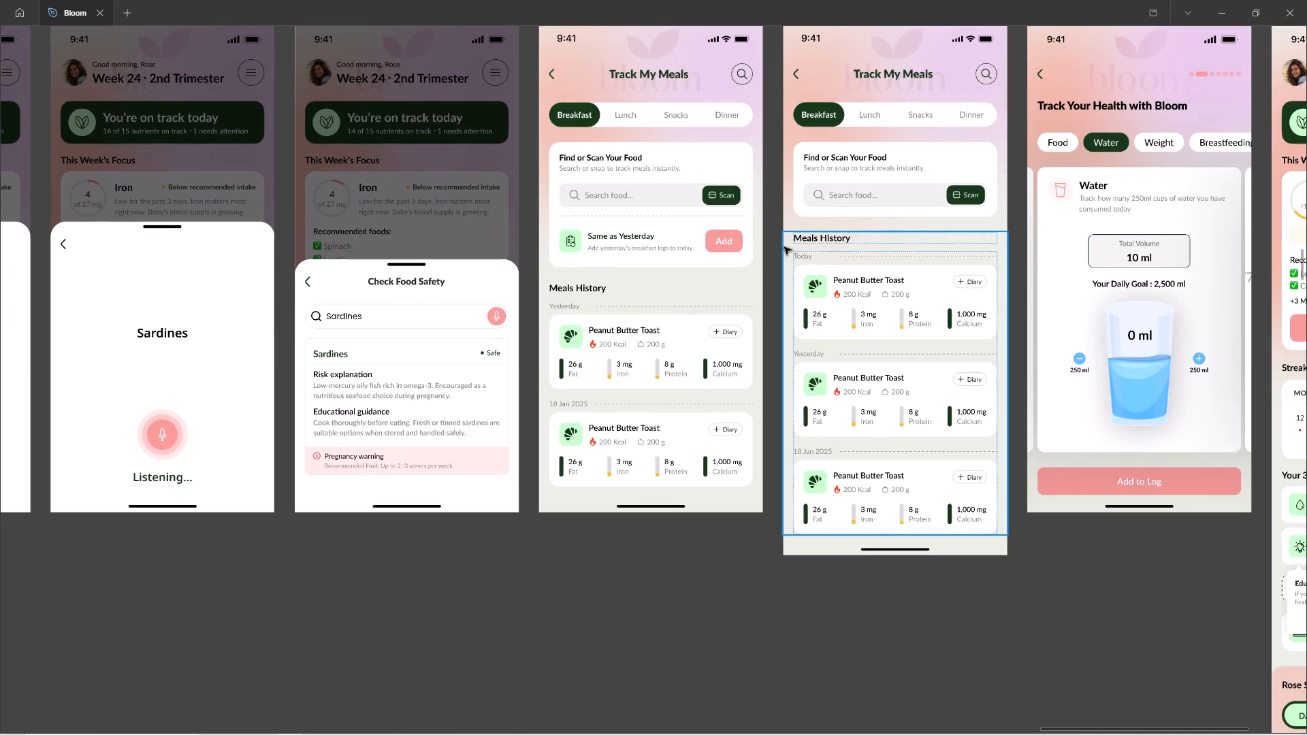
pyautogui.keyDown('ctrl'); pyautogui.scroll(5, 541, 355); pyautogui.keyUp('ctrl')
pyautogui.keyDown('ctrl'); pyautogui.scroll(3, 596, 342); pyautogui.keyUp('ctrl')
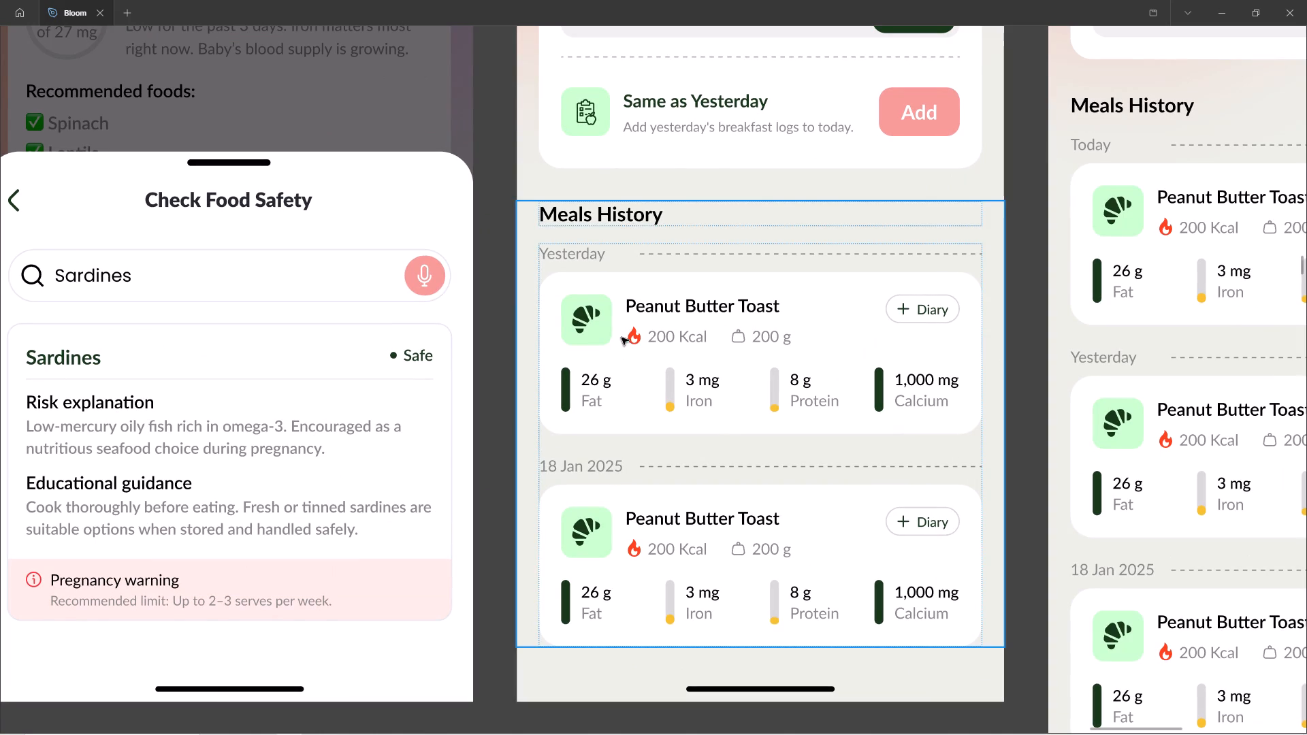
pyautogui.keyDown('ctrl'); pyautogui.scroll(-7, 639, 341); pyautogui.keyUp('ctrl')
pyautogui.keyDown('ctrl'); pyautogui.scroll(6, 675, 350); pyautogui.keyUp('ctrl')
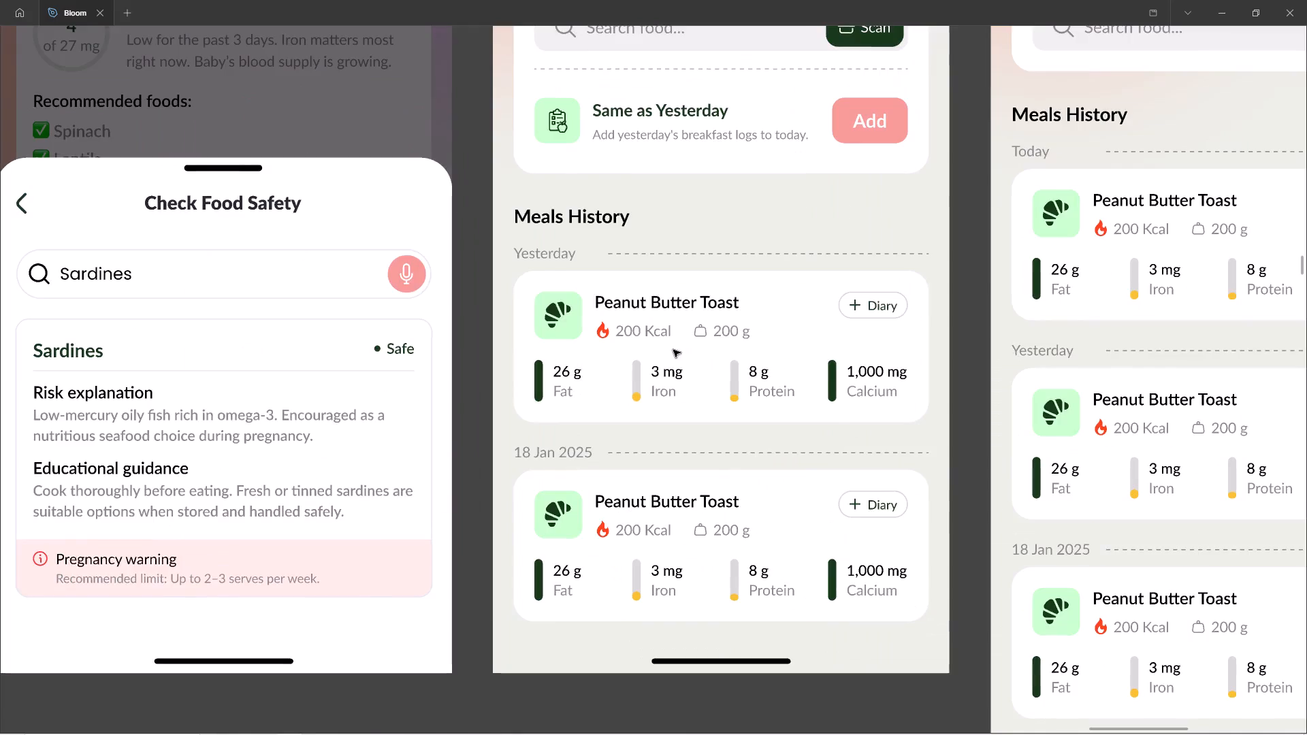
# Compare the review's units finding with the fat and protein values on the Peanut Butter Toast meal card.
pyautogui.hotkey('alt', 'Tab')
pyautogui.hotkey('alt', 'Tab')
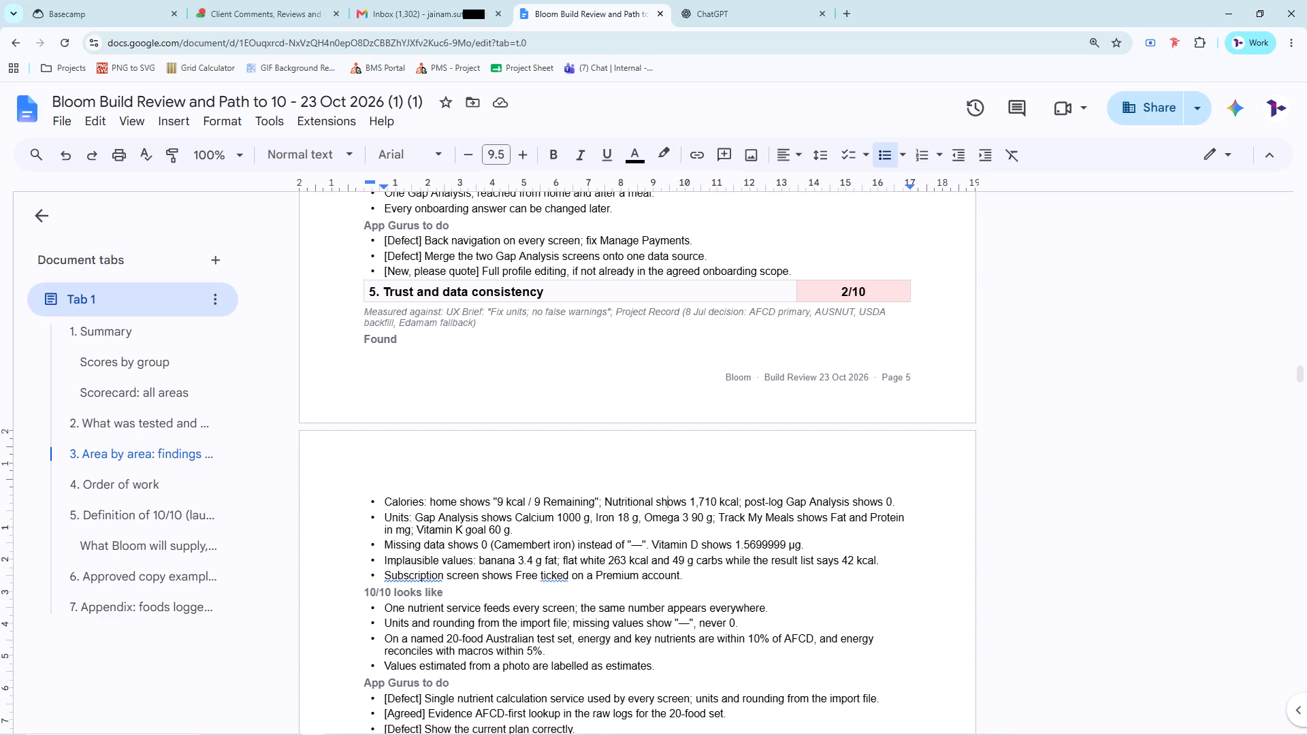
pyautogui.hotkey('alt', 'Tab')
pyautogui.hotkey('alt', 'Tab')
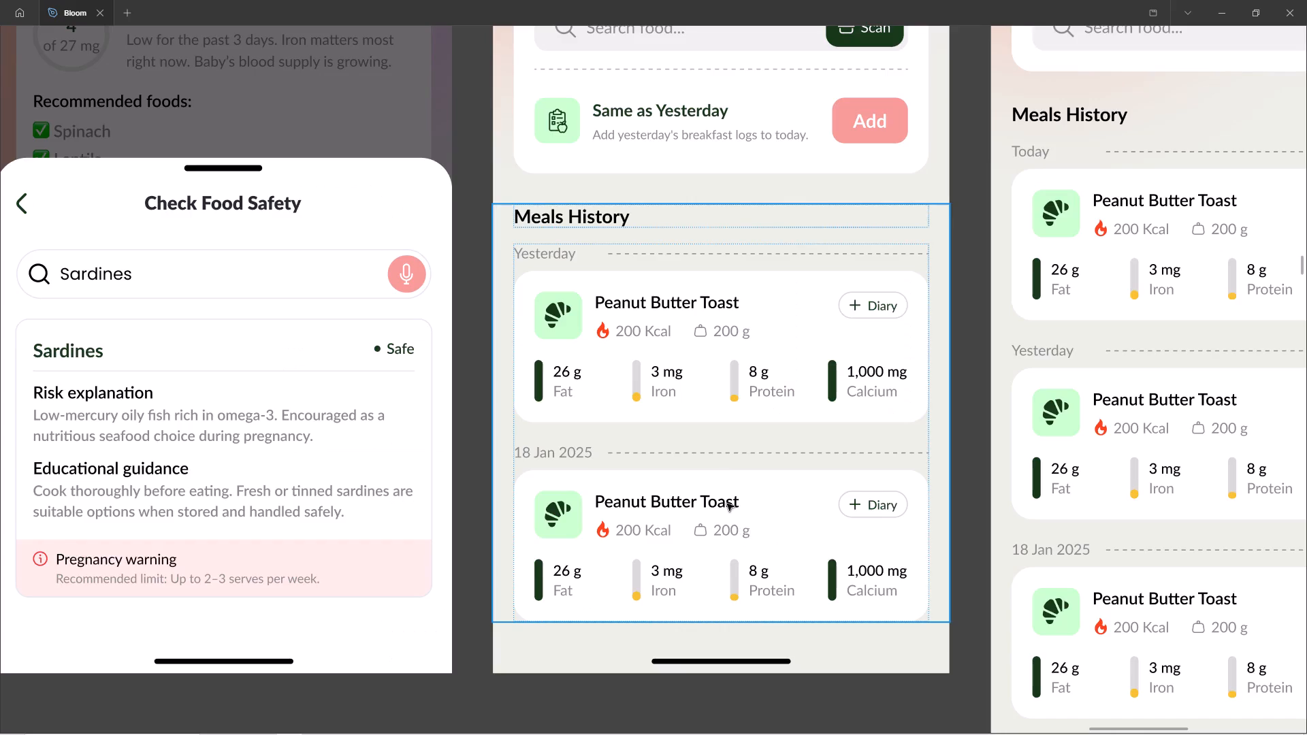
pyautogui.keyDown('ctrl'); pyautogui.click(564, 395); pyautogui.keyUp('ctrl')
pyautogui.hotkey('alt', 'Tab')
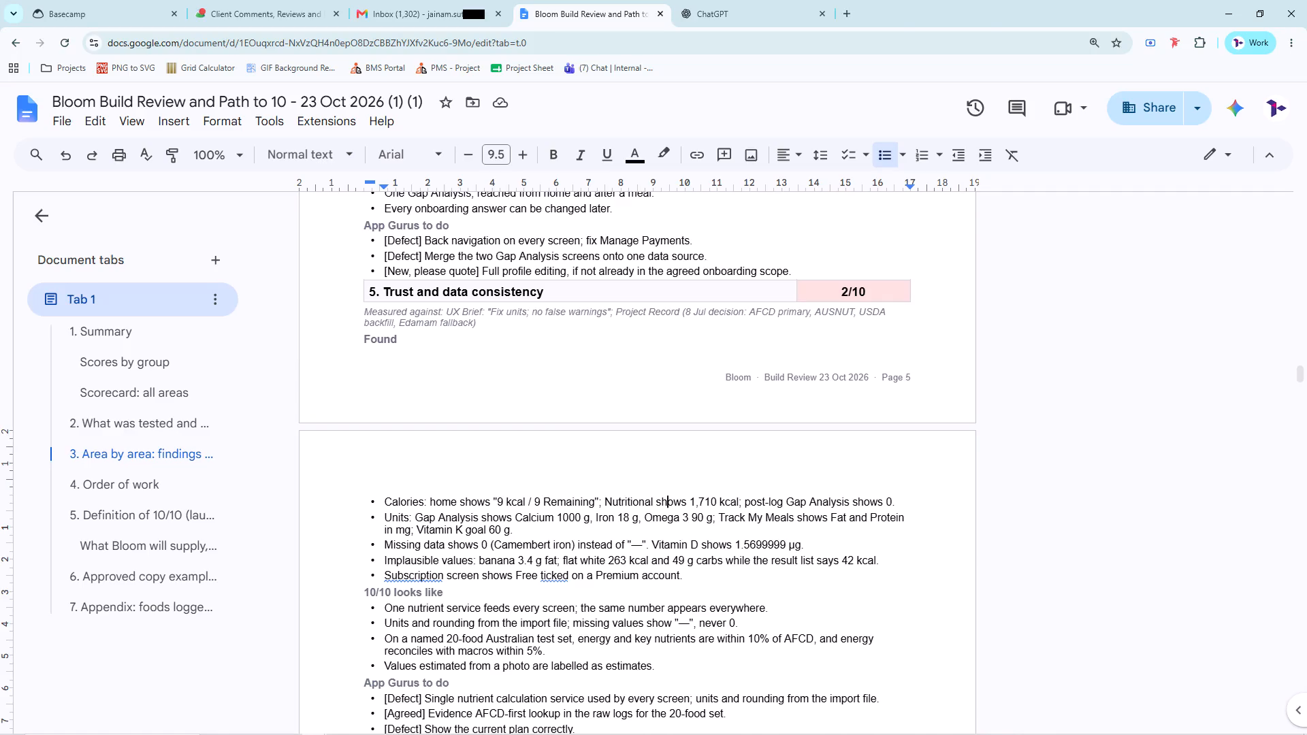
pyautogui.hotkey('alt', 'Tab')
pyautogui.keyDown('ctrl'); pyautogui.click(764, 399); pyautogui.keyUp('ctrl')
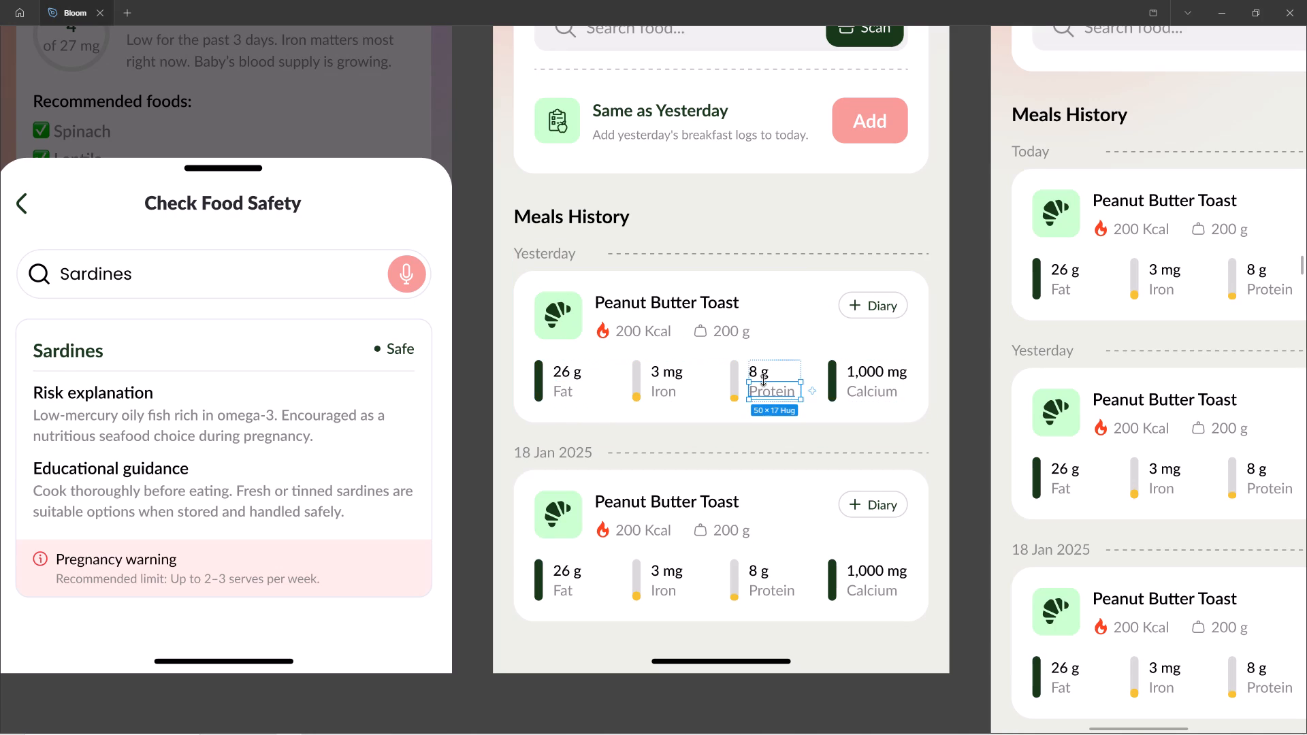
# Look over the Nutrient Dashboard section's screens, including the dashboards, Nutrient Gap Analysis and Track My Meals.
pyautogui.keyDown('ctrl'); pyautogui.scroll(-10, 988, 442); pyautogui.keyUp('ctrl')
pyautogui.click(826, 559)
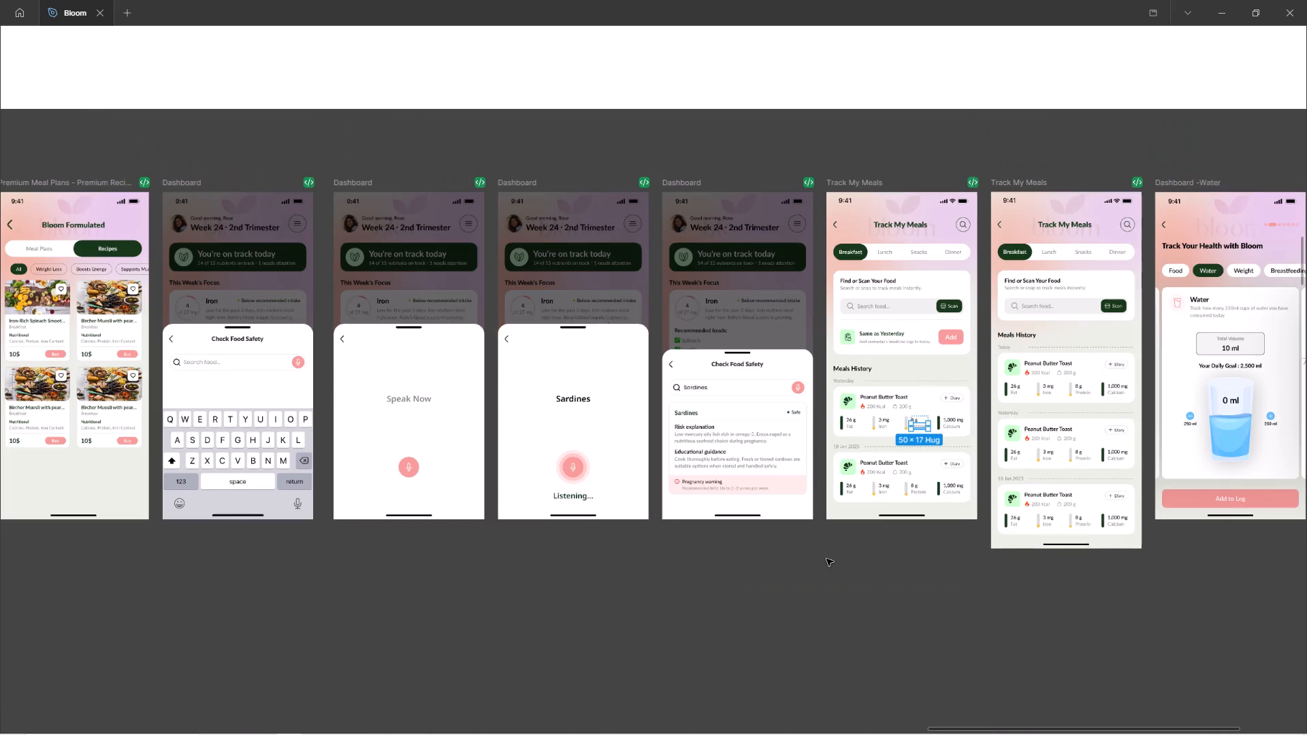
pyautogui.press('space')
pyautogui.press('space')
pyautogui.press('space')
pyautogui.press('space')
pyautogui.press('space')
pyautogui.moveTo(668, 557); pyautogui.dragTo(1091, 527)
pyautogui.press('space')
pyautogui.press('space')
pyautogui.press('space')
pyautogui.press('space')
pyautogui.press('space')
pyautogui.press('space')
pyautogui.press('space')
pyautogui.press('space')
pyautogui.press('space')
pyautogui.press('space')
pyautogui.press('space')
pyautogui.press('space')
pyautogui.press('space')
pyautogui.press('space')
pyautogui.press('space')
pyautogui.press('space')
pyautogui.press('space')
pyautogui.press('space')
pyautogui.press('space')
pyautogui.press('space')
pyautogui.moveTo(372, 493); pyautogui.dragTo(946, 409)
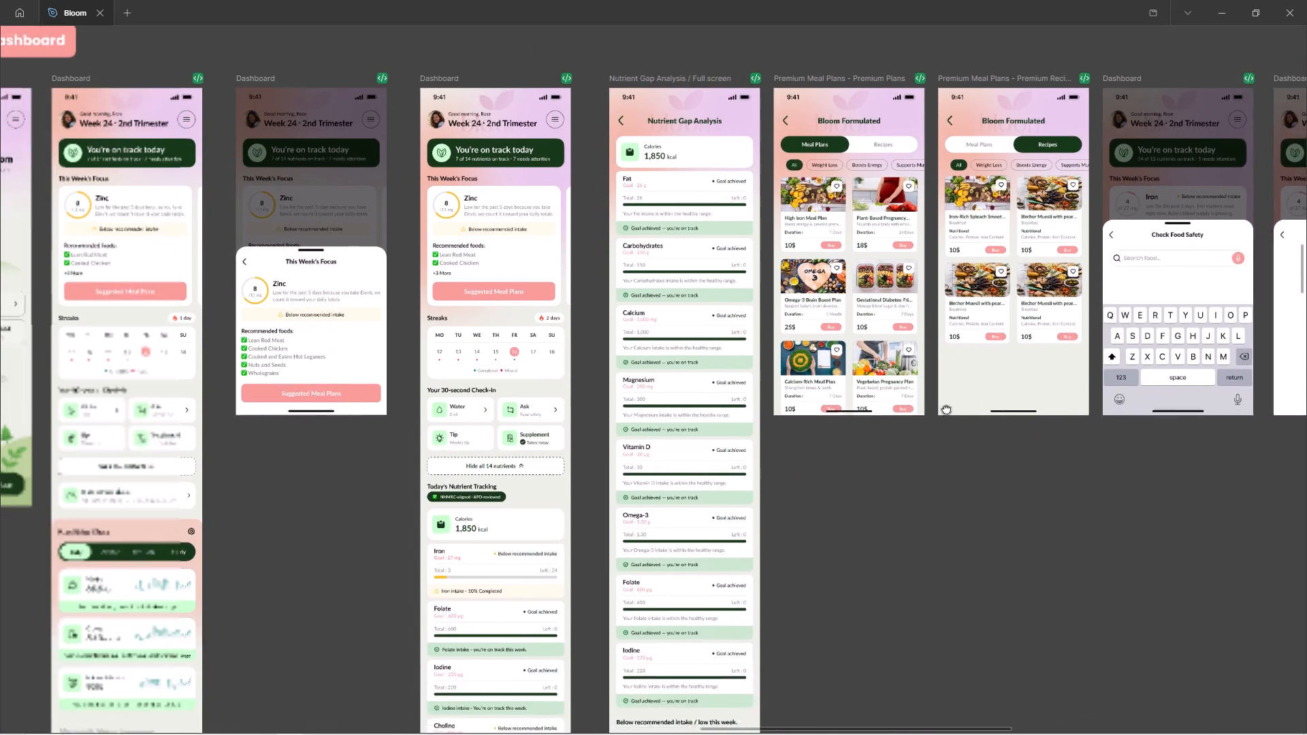
pyautogui.moveTo(946, 409); pyautogui.dragTo(739, 311)
pyautogui.keyDown('ctrl'); pyautogui.scroll(-7, 740, 330); pyautogui.keyUp('ctrl')
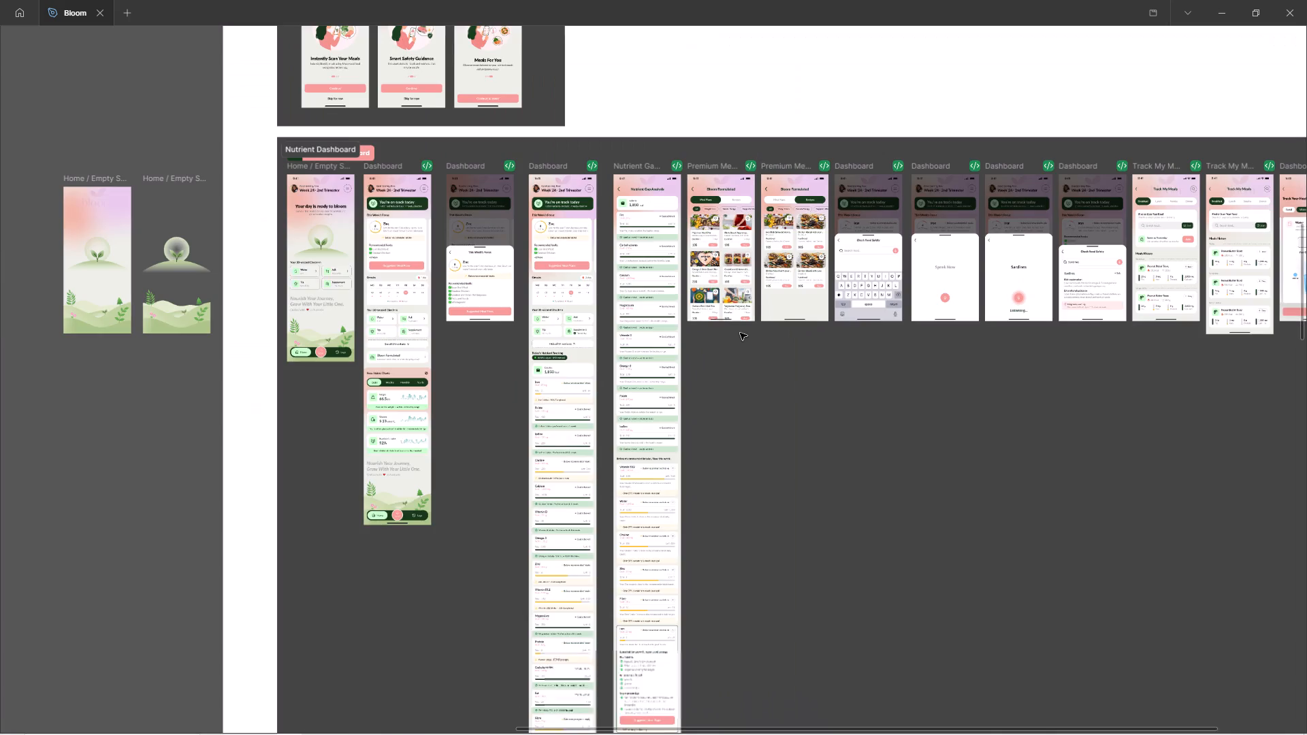
pyautogui.keyDown('shift'); pyautogui.scroll(-5, 696, 365); pyautogui.keyUp('shift')
pyautogui.keyDown('shift'); pyautogui.scroll(1, 696, 365); pyautogui.keyUp('shift')
pyautogui.keyDown('shift'); pyautogui.scroll(-11, 696, 365); pyautogui.keyUp('shift')
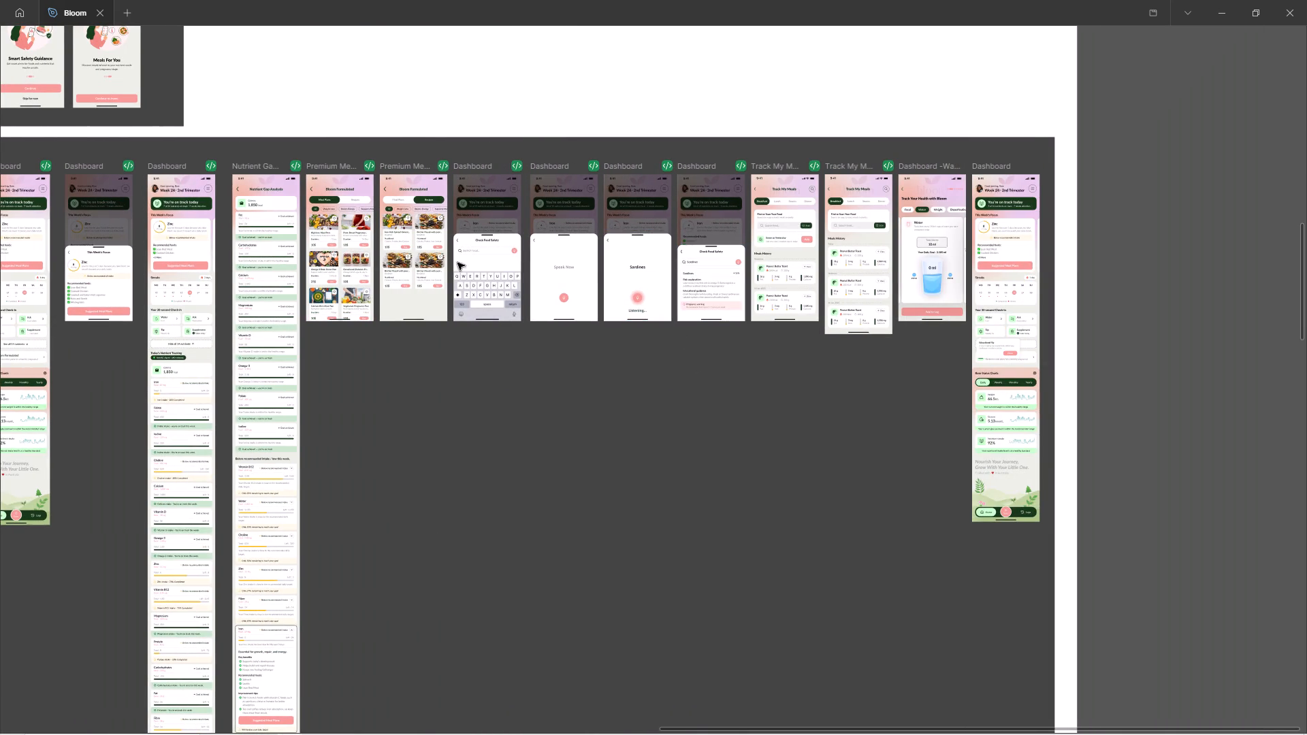
pyautogui.keyDown('ctrl'); pyautogui.scroll(-5, 617, 461); pyautogui.keyUp('ctrl')
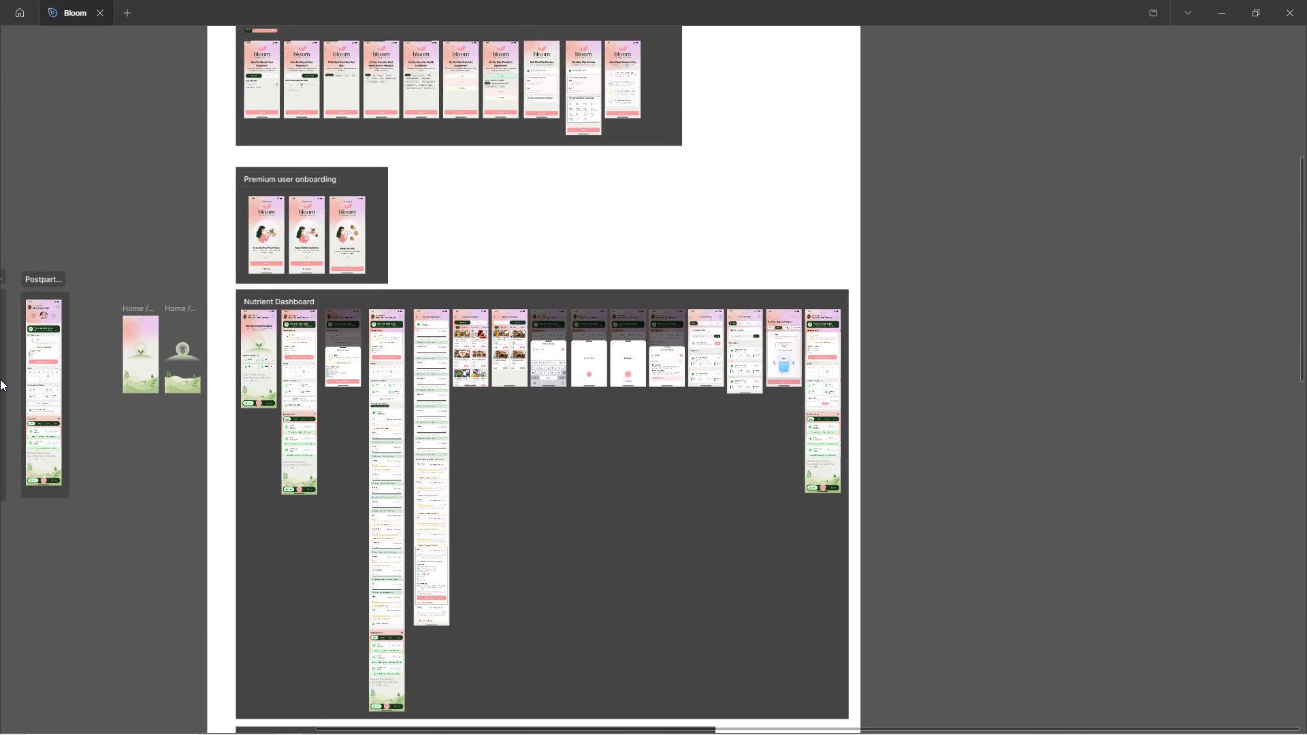
# Duplicate the Nutrient Breakdown block from the Nutrient Summary screen in the Welcome section onto the blank area beside it.
pyautogui.keyDown('ctrl'); pyautogui.scroll(12, 0, 379); pyautogui.keyUp('ctrl')
pyautogui.scroll(-5, 55, 432)
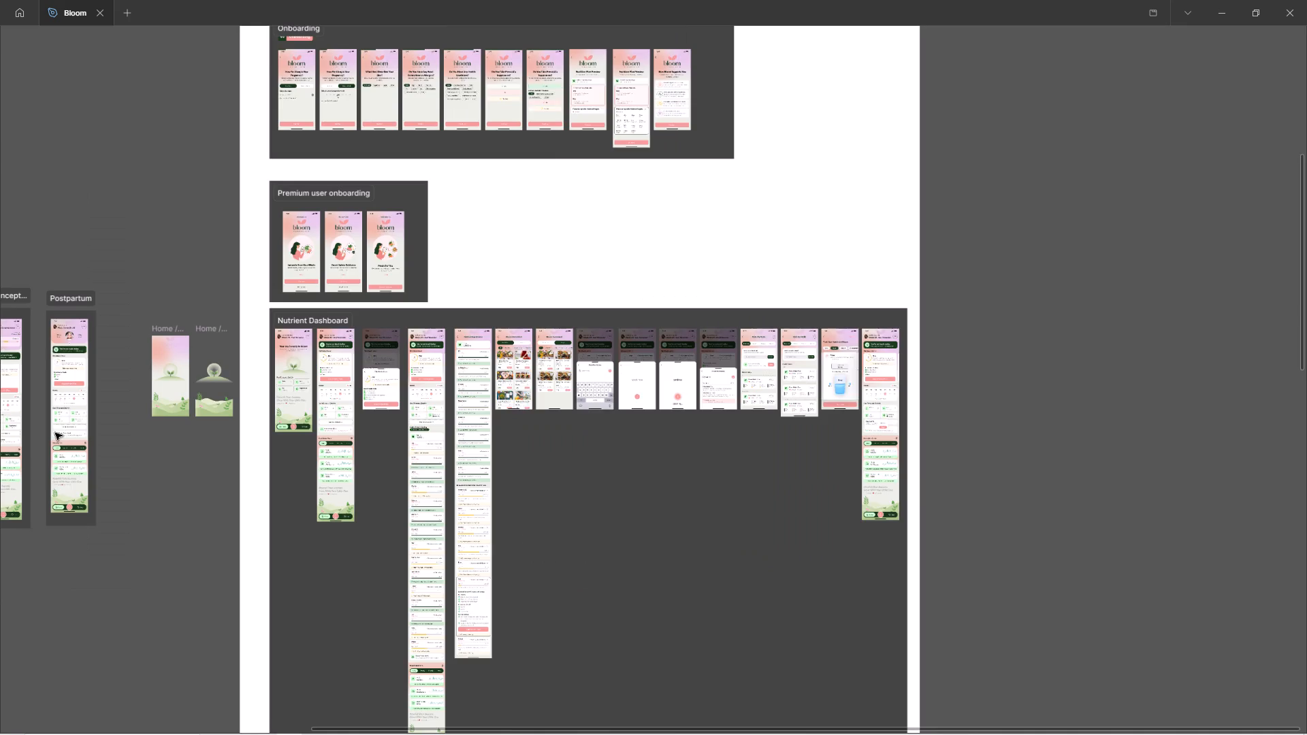
pyautogui.keyDown('ctrl'); pyautogui.scroll(-5, 55, 433); pyautogui.keyUp('ctrl')
pyautogui.keyDown('ctrl'); pyautogui.scroll(11, 326, 180); pyautogui.keyUp('ctrl')
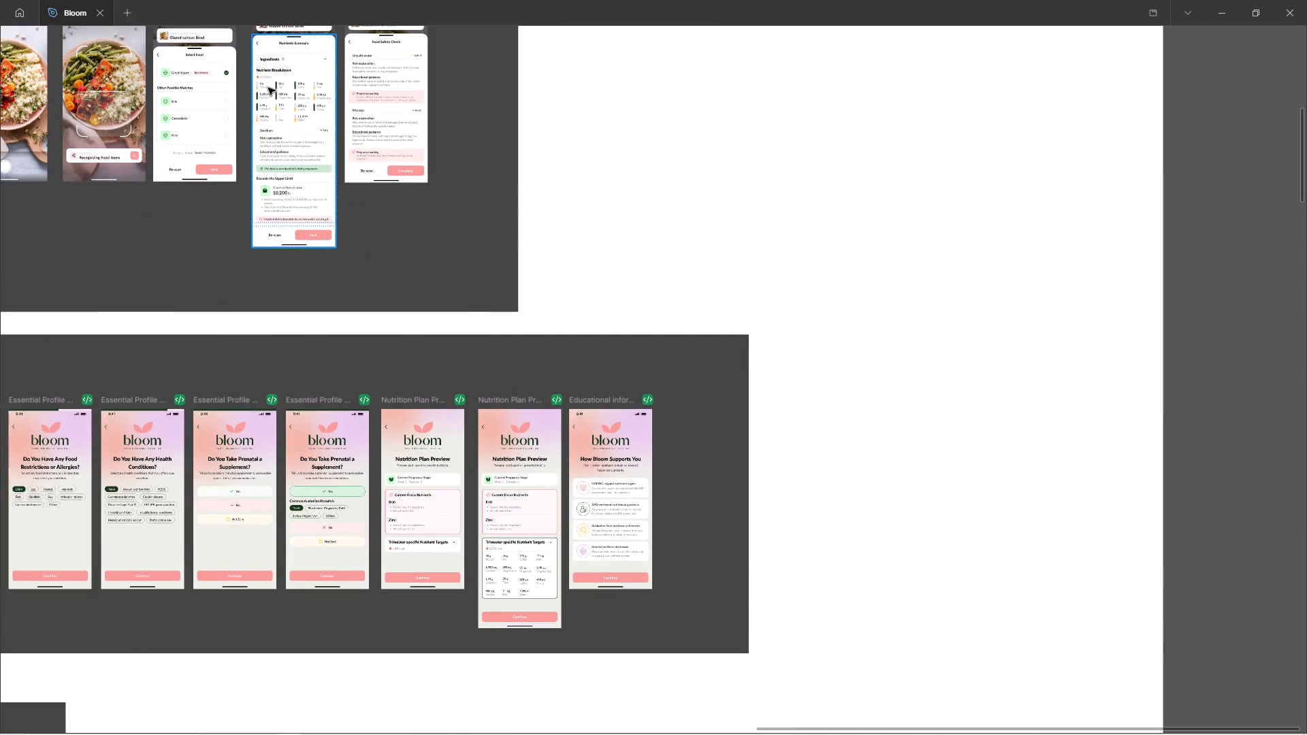
pyautogui.tripleClick(268, 88)
pyautogui.click(268, 88)
pyautogui.doubleClick(271, 88)
pyautogui.keyDown('alt'); pyautogui.moveTo(272, 98); pyautogui.dragTo(434, 134); pyautogui.keyUp('alt')
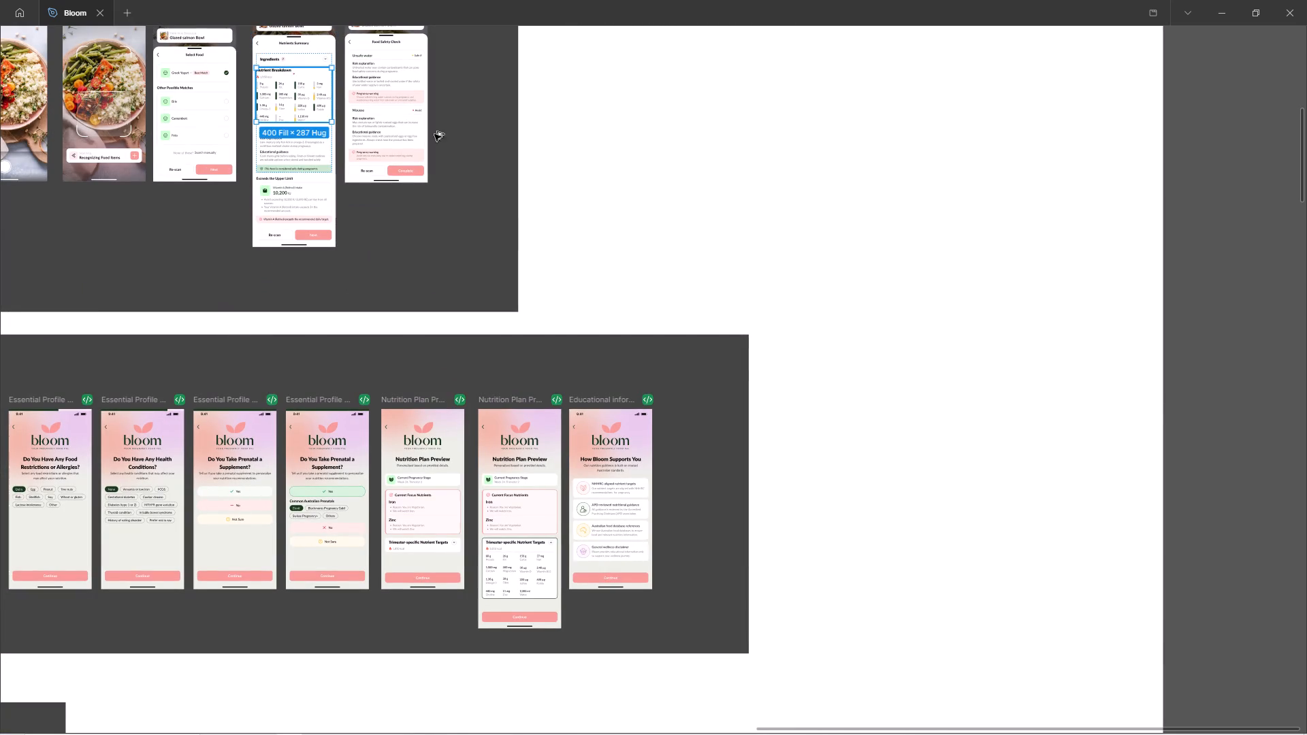
pyautogui.keyDown('alt'); pyautogui.moveTo(434, 134); pyautogui.dragTo(781, 235); pyautogui.keyUp('alt')
# Move the copied Nutrient Breakdown block down to just above the first Track My Meals screen in the Nutrient Dashboard section.
pyautogui.keyDown('ctrl'); pyautogui.scroll(-2, 784, 293); pyautogui.keyUp('ctrl')
pyautogui.keyDown('ctrl'); pyautogui.scroll(1, 784, 294); pyautogui.keyUp('ctrl')
pyautogui.keyDown('ctrl'); pyautogui.scroll(-6, 784, 294); pyautogui.keyUp('ctrl')
pyautogui.moveTo(788, 264); pyautogui.dragTo(779, 310)
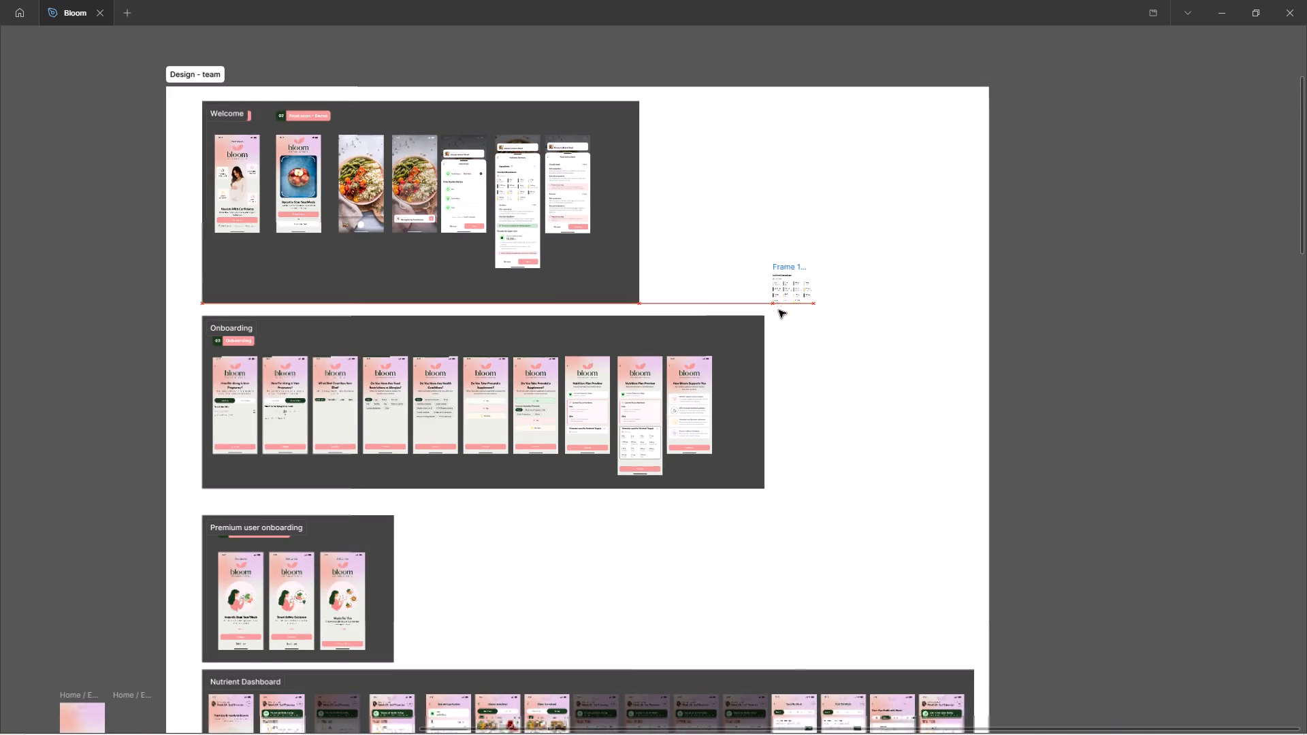
pyautogui.moveTo(779, 310); pyautogui.dragTo(811, 518)
pyautogui.scroll(-6, 776, 314)
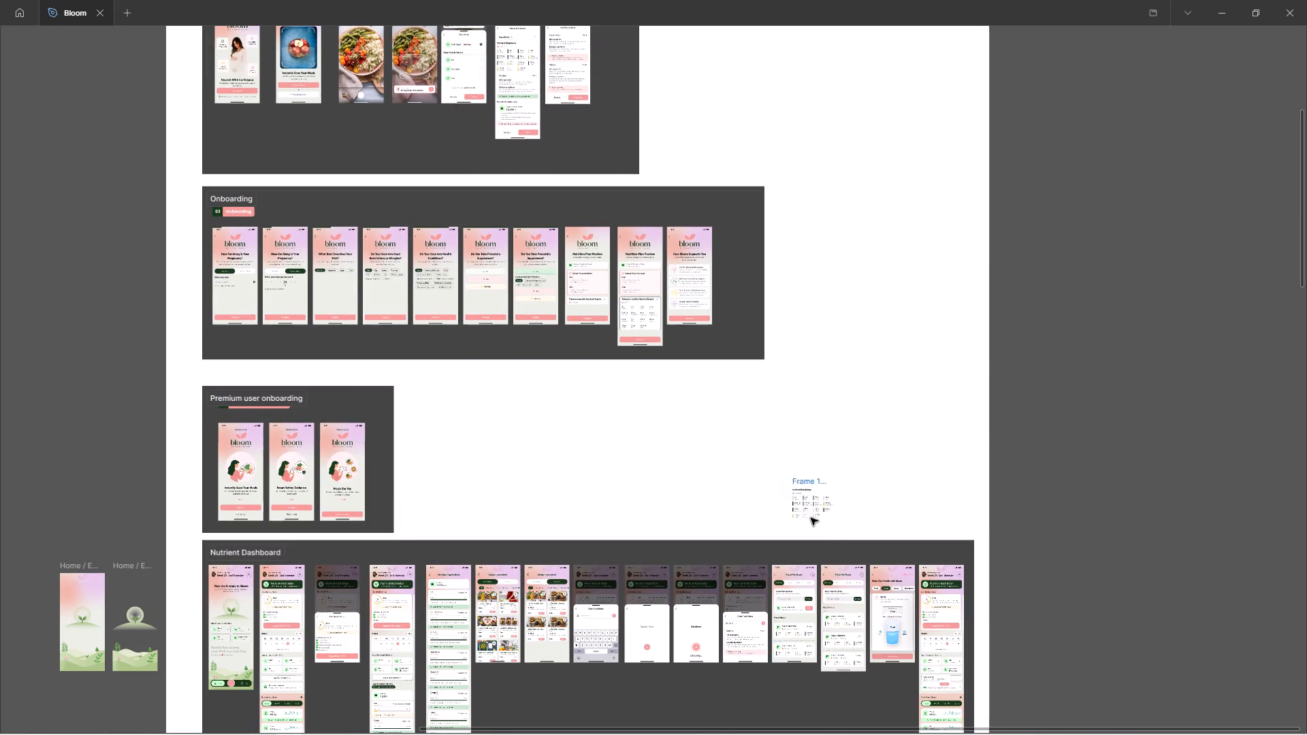
pyautogui.moveTo(811, 518); pyautogui.dragTo(811, 522)
pyautogui.keyDown('ctrl'); pyautogui.scroll(1, 811, 532); pyautogui.keyUp('ctrl')
pyautogui.keyDown('ctrl'); pyautogui.scroll(-1, 811, 532); pyautogui.keyUp('ctrl')
pyautogui.keyDown('ctrl'); pyautogui.scroll(1, 811, 532); pyautogui.keyUp('ctrl')
pyautogui.keyDown('ctrl'); pyautogui.scroll(-1, 811, 532); pyautogui.keyUp('ctrl')
pyautogui.keyDown('ctrl'); pyautogui.scroll(16, 811, 532); pyautogui.keyUp('ctrl')
pyautogui.scroll(-6, 809, 534)
pyautogui.scroll(-5, 757, 414)
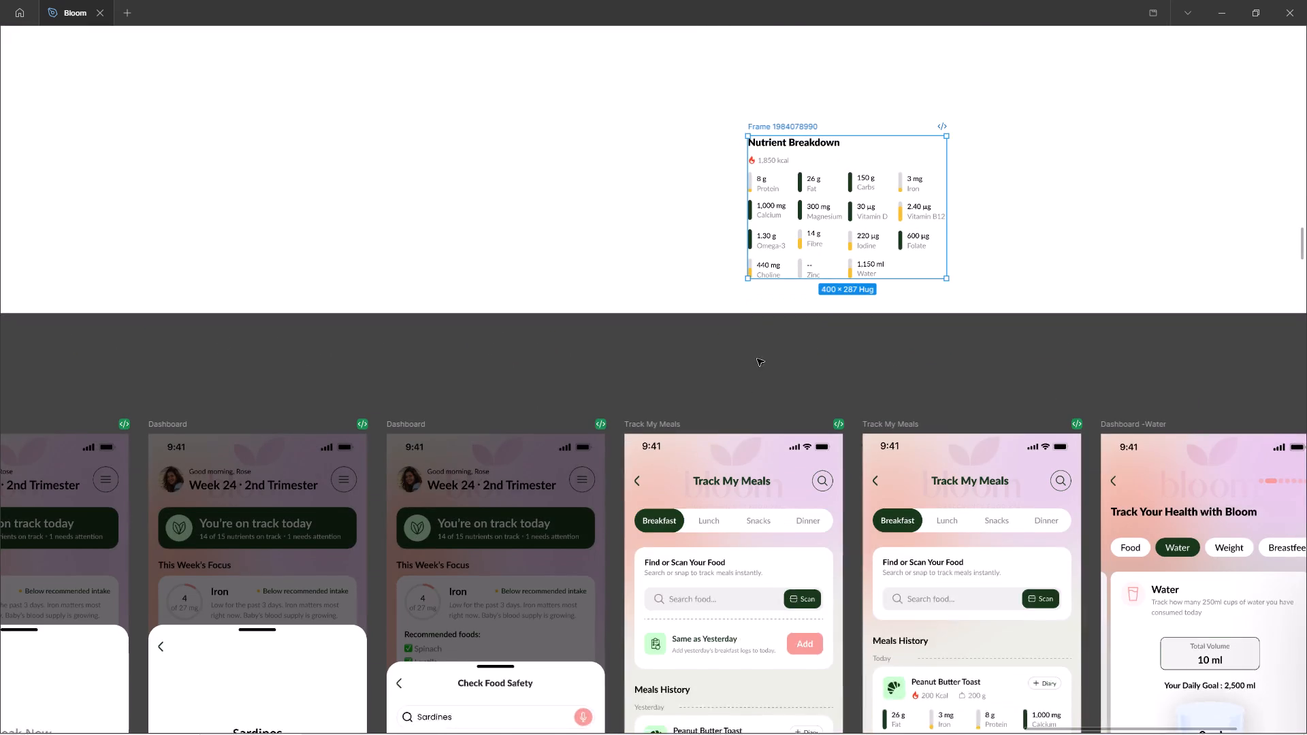
pyautogui.moveTo(811, 81); pyautogui.dragTo(709, 223)
# Add a white FFFFFF fill at 100% opacity to the copied Nutrient Breakdown frame.
pyautogui.hotkey('ctrl', '\\')
pyautogui.keyDown('ctrl'); pyautogui.scroll(-4, 734, 209); pyautogui.keyUp('ctrl')
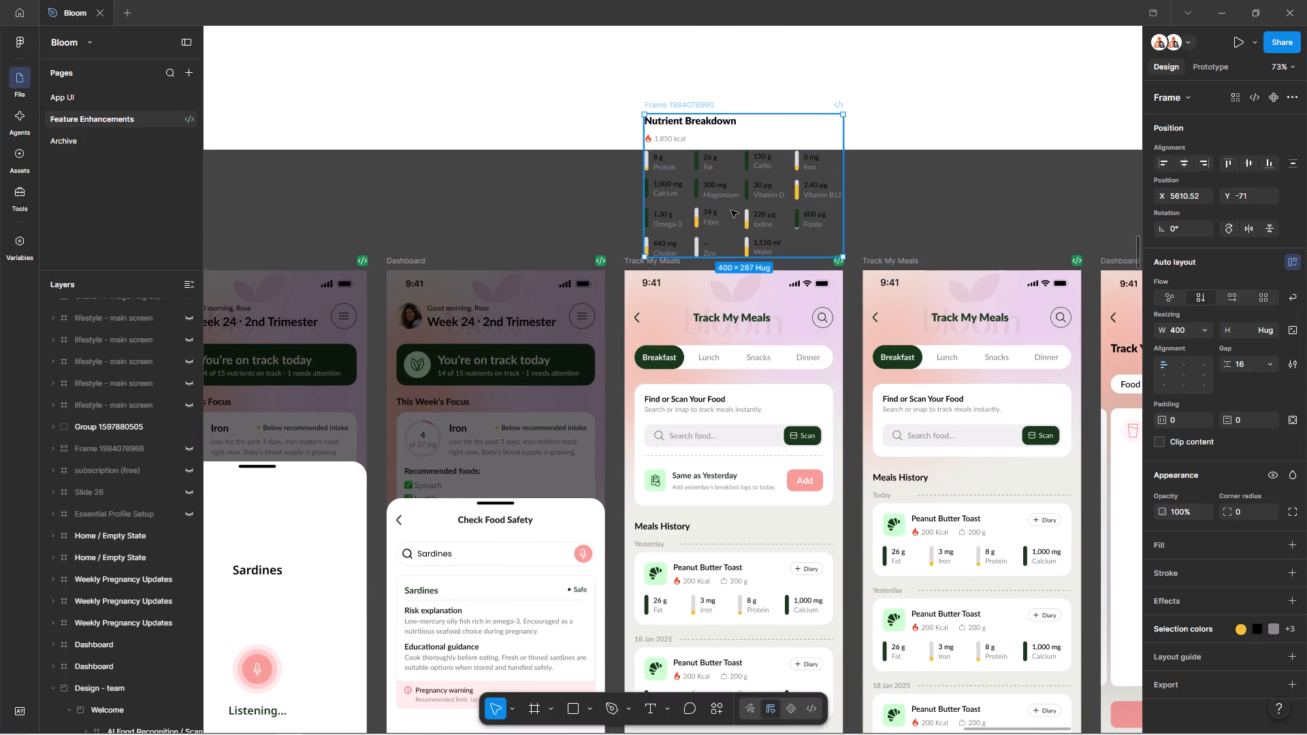
pyautogui.keyDown('ctrl'); pyautogui.scroll(-15, 731, 210); pyautogui.keyUp('ctrl')
pyautogui.keyDown('ctrl'); pyautogui.scroll(1, 726, 213); pyautogui.keyUp('ctrl')
pyautogui.keyDown('ctrl'); pyautogui.scroll(-14, 726, 213); pyautogui.keyUp('ctrl')
pyautogui.scroll(6, 727, 218)
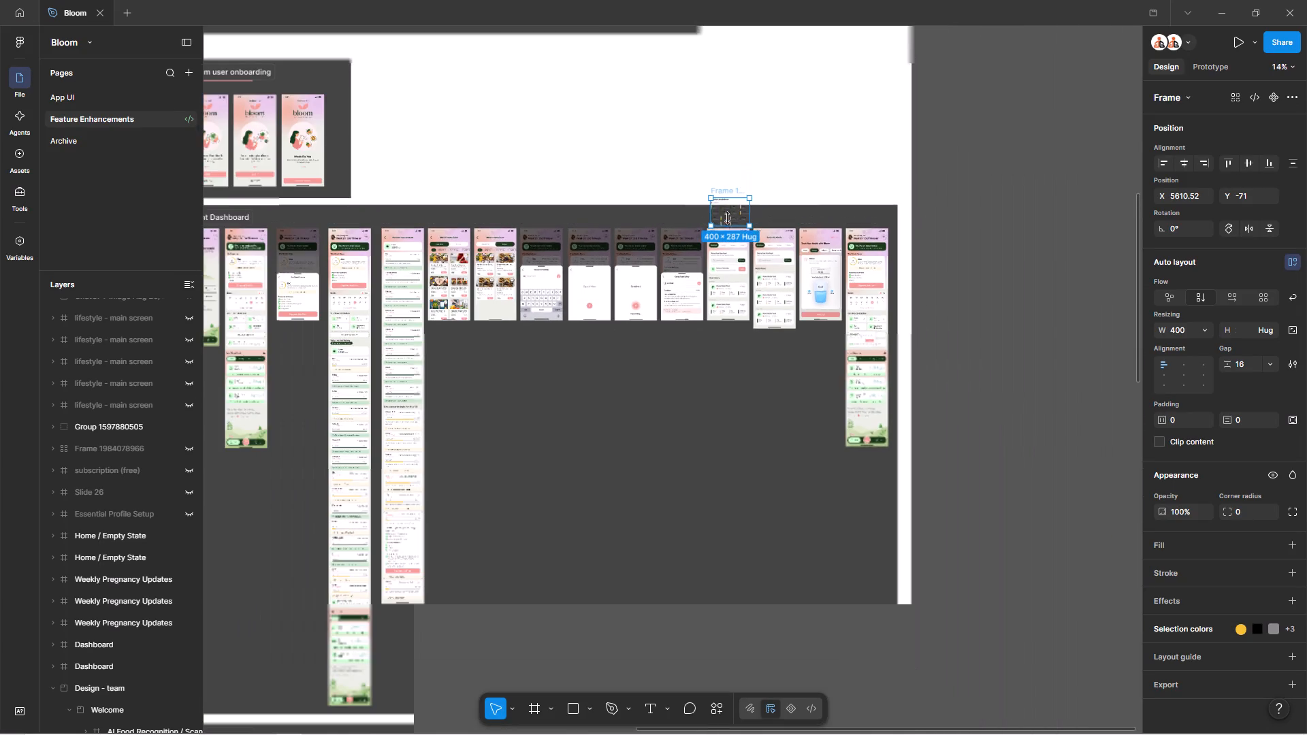
pyautogui.scroll(2, 727, 218)
pyautogui.keyDown('ctrl'); pyautogui.scroll(-6, 727, 218); pyautogui.keyUp('ctrl')
pyautogui.scroll(5, 349, 136)
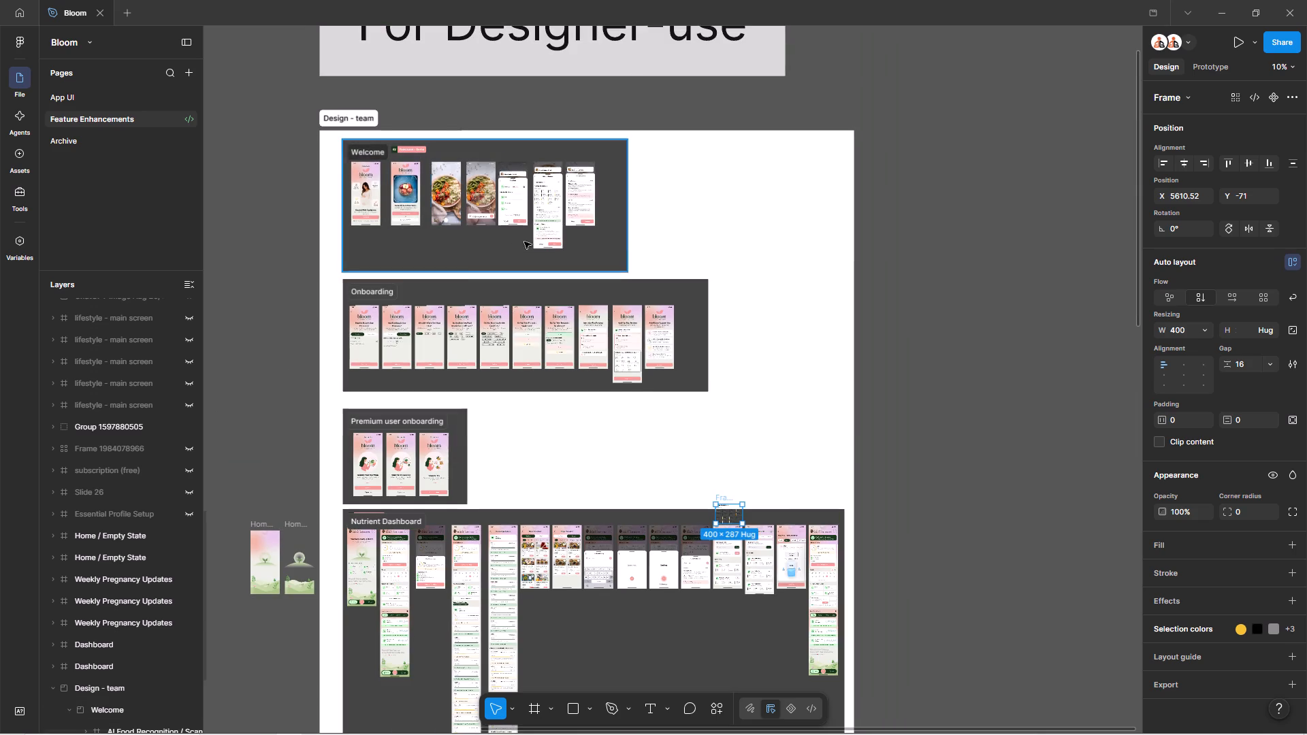
pyautogui.click(1193, 552)
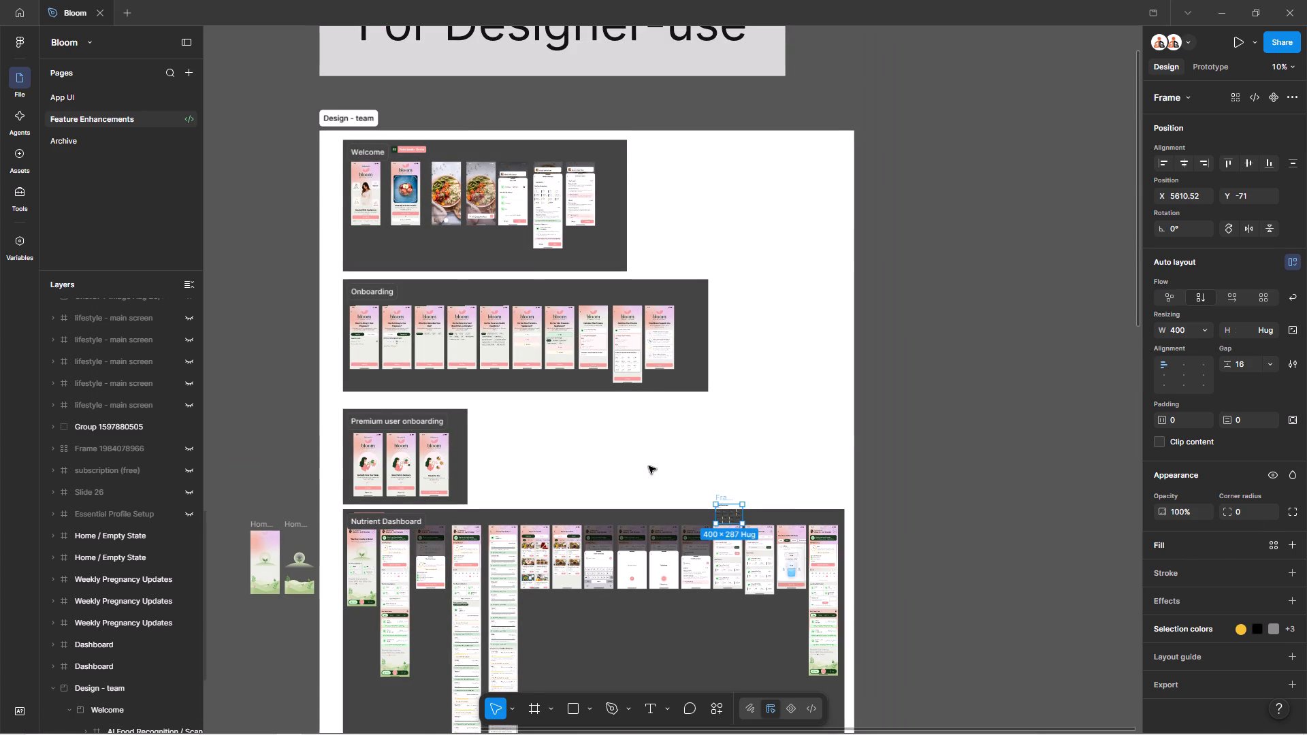
pyautogui.keyDown('ctrl'); pyautogui.scroll(13, 786, 580); pyautogui.keyUp('ctrl')
pyautogui.hotkey('ctrl', '\\')
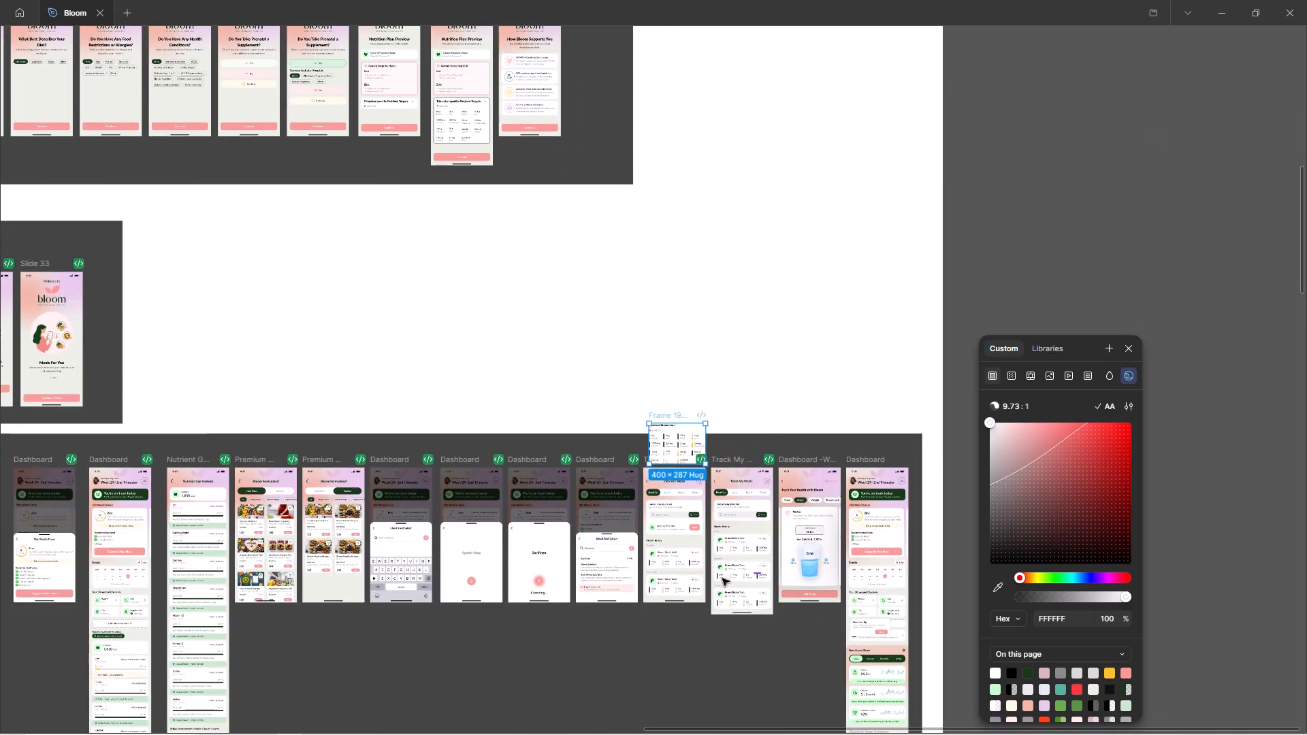
# Fine-tune the position of the Nutrient Breakdown copy above the first Track My Meals screen.
pyautogui.keyDown('ctrl'); pyautogui.scroll(3, 697, 578); pyautogui.keyUp('ctrl')
pyautogui.keyDown('ctrl'); pyautogui.scroll(-1, 696, 578); pyautogui.keyUp('ctrl')
pyautogui.keyDown('ctrl'); pyautogui.scroll(9, 696, 578); pyautogui.keyUp('ctrl')
pyautogui.scroll(5, 678, 540)
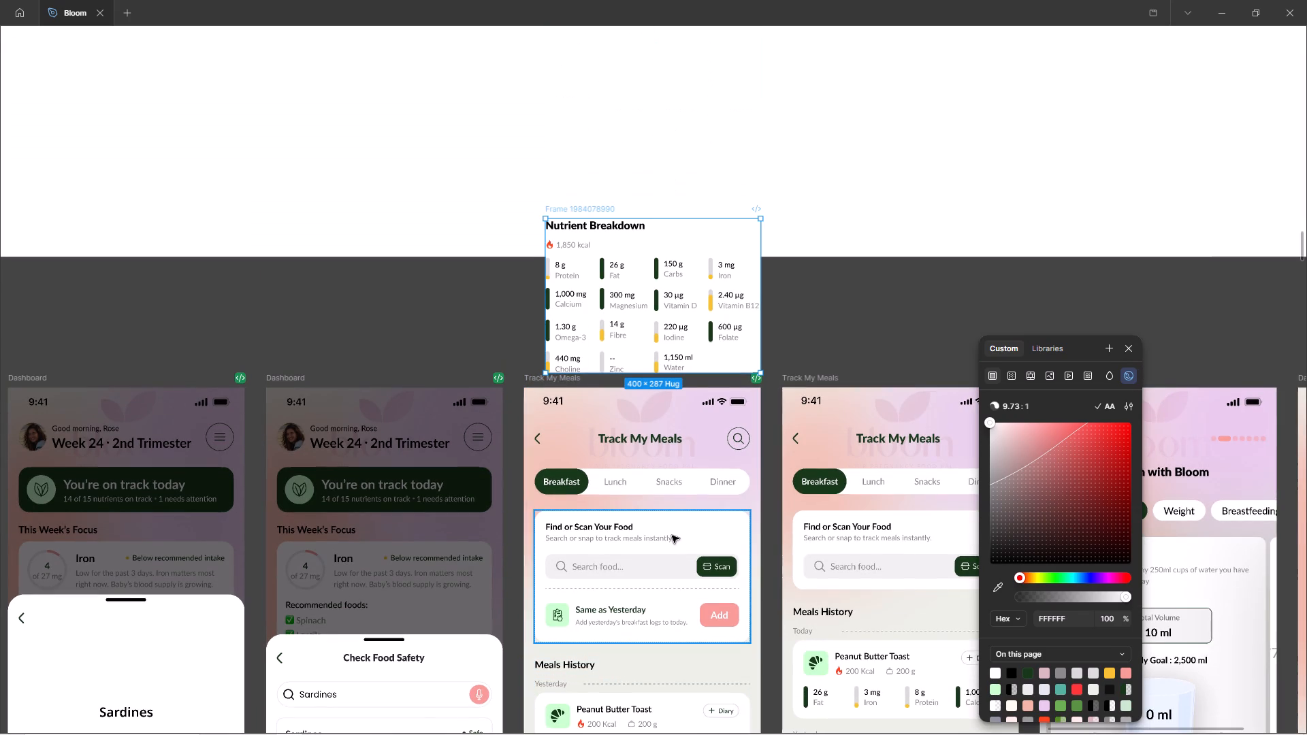
pyautogui.scroll(1, 670, 534)
pyautogui.moveTo(666, 358); pyautogui.dragTo(662, 360)
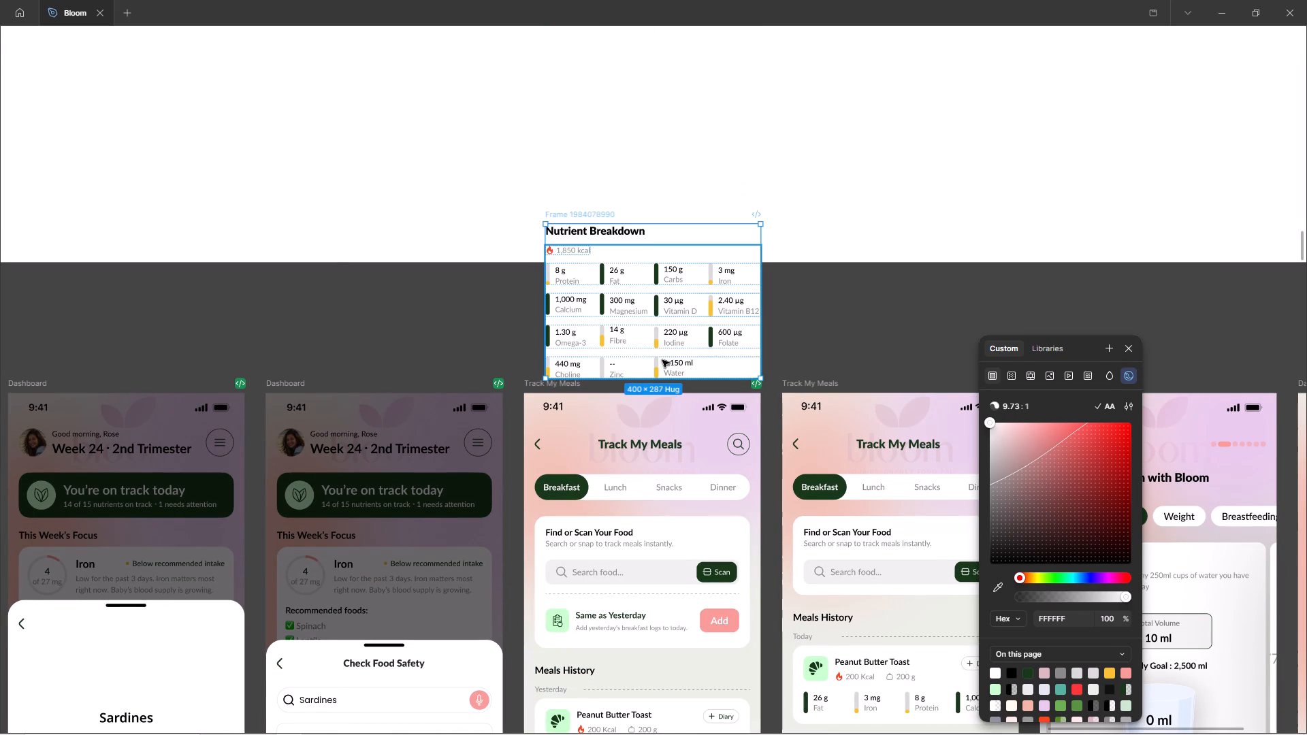
pyautogui.moveTo(662, 360); pyautogui.dragTo(660, 361)
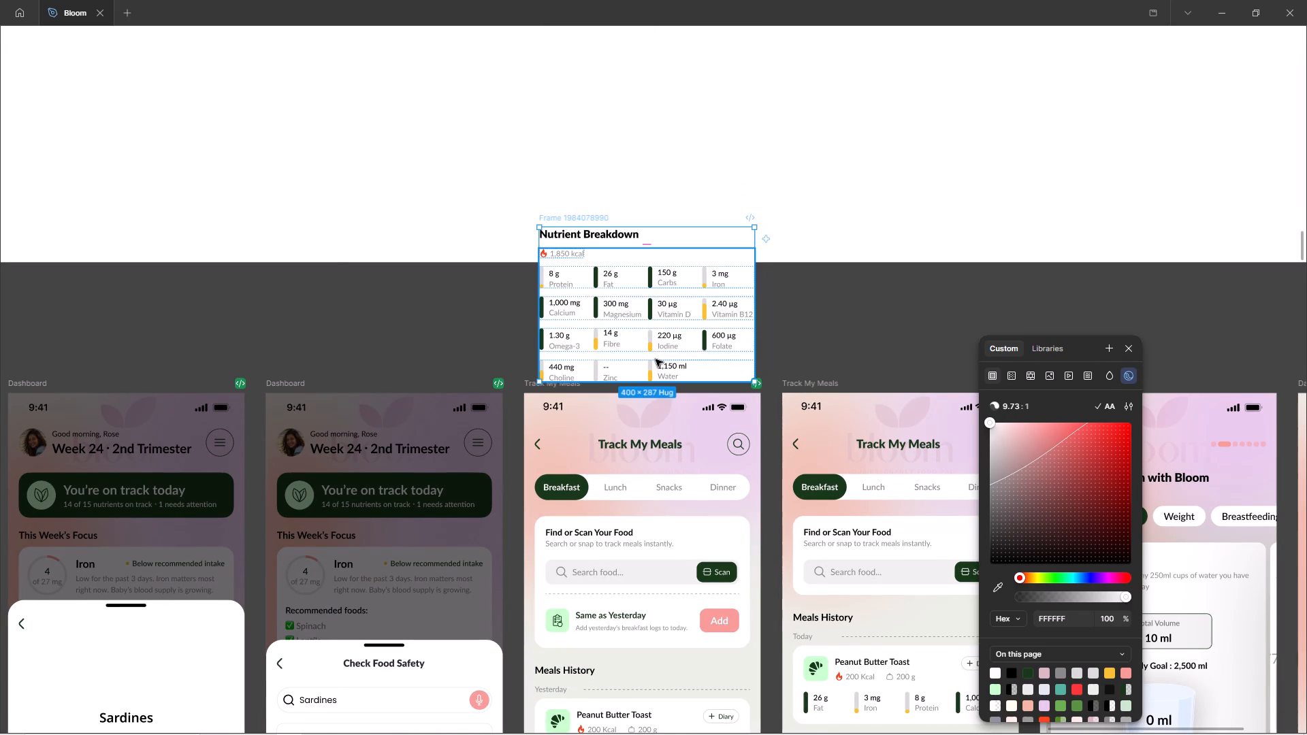
# Compare the Nutrient Breakdown copy with the Track My Meals cards and return to the review document's findings.
pyautogui.scroll(-8, 656, 359)
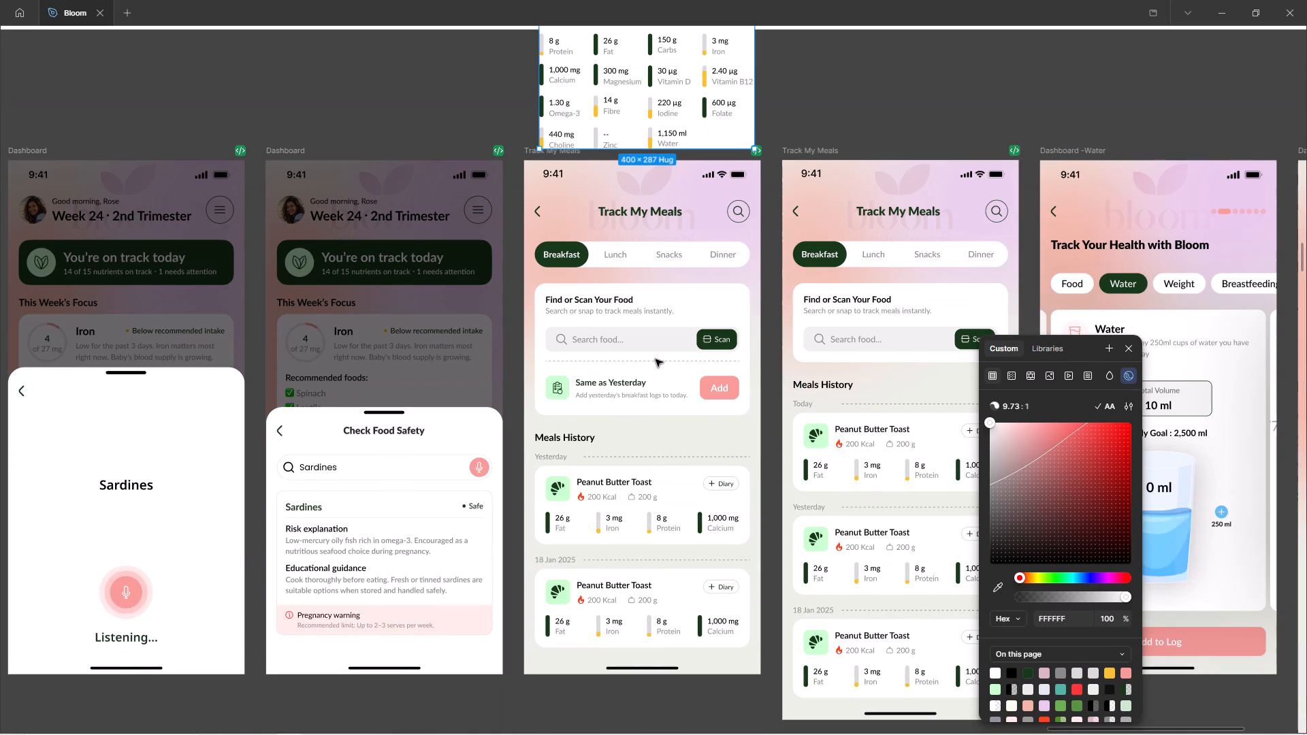
pyautogui.scroll(3, 656, 359)
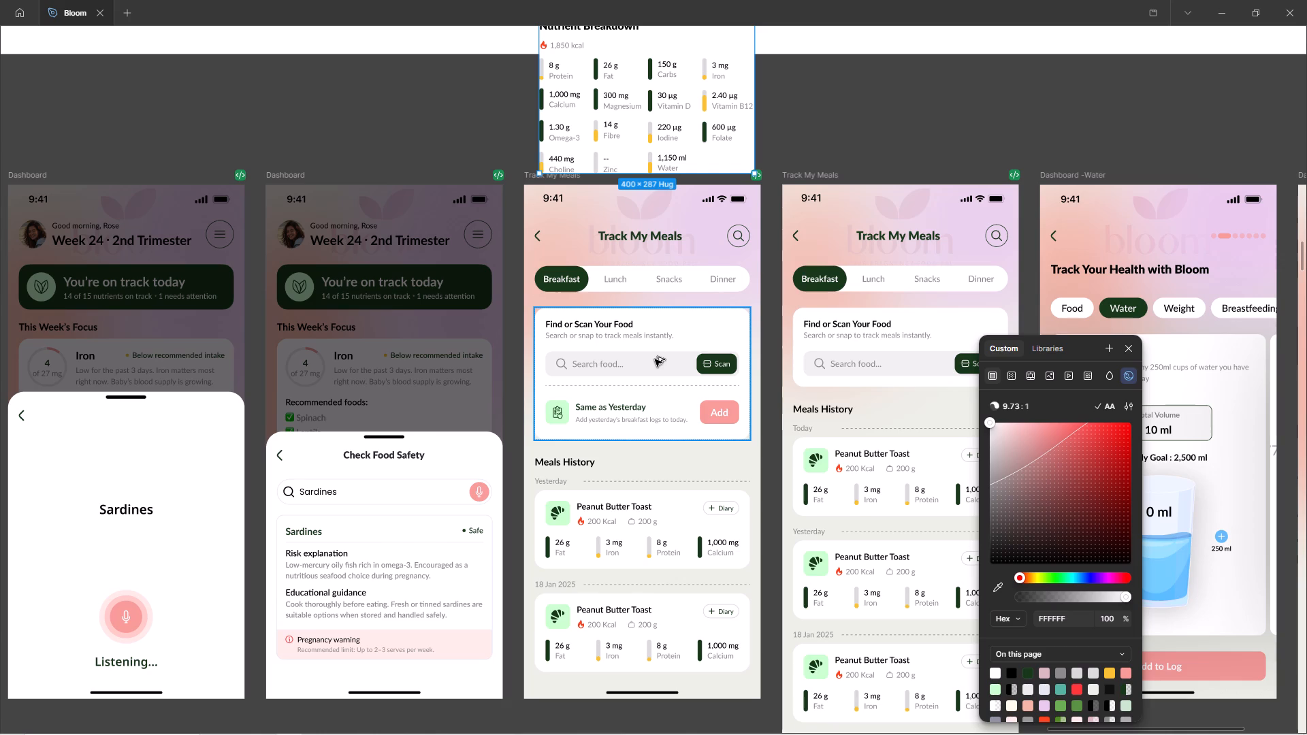
pyautogui.hotkey('alt', 'Tab')
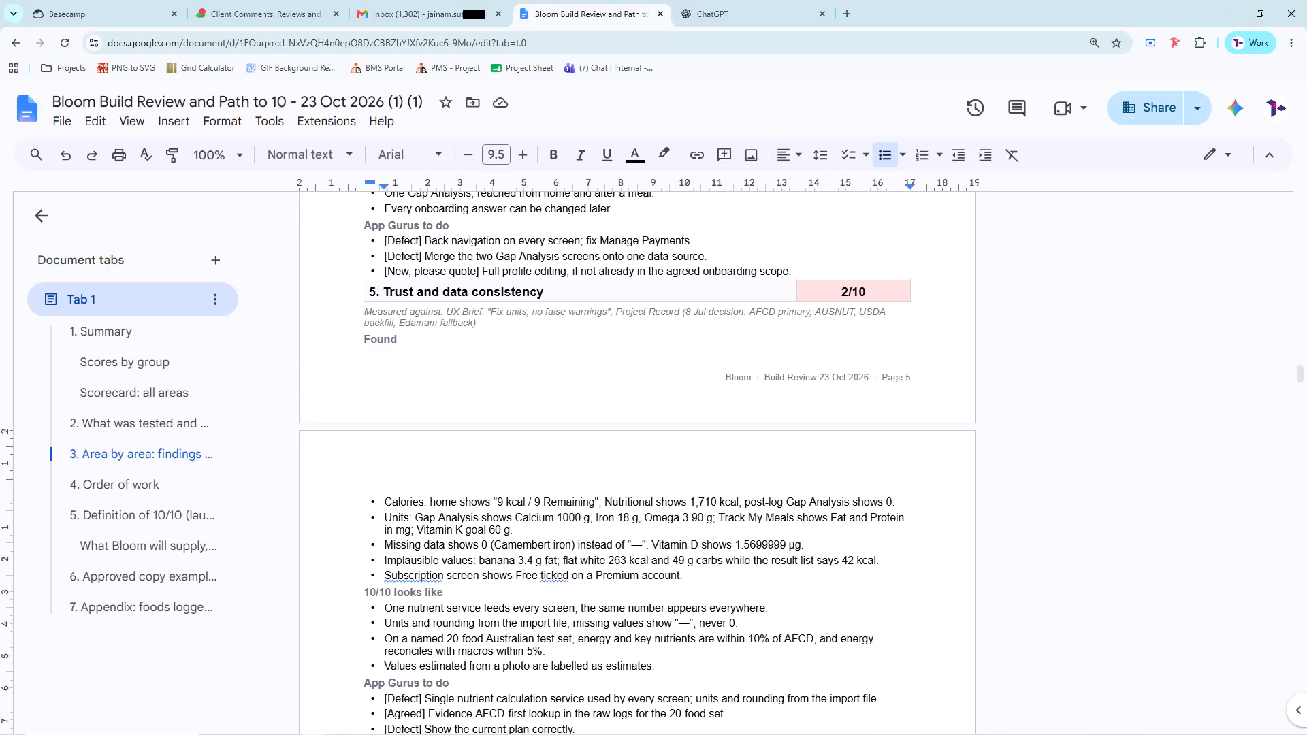
# Check the Calories and Units findings under Trust and data consistency against the Nutrient Breakdown copy and Track My Meals screens in Figma.
pyautogui.click(726, 504)
pyautogui.click(793, 502)
pyautogui.click(848, 505)
pyautogui.click(479, 512)
pyautogui.hotkey('alt', 'Tab')
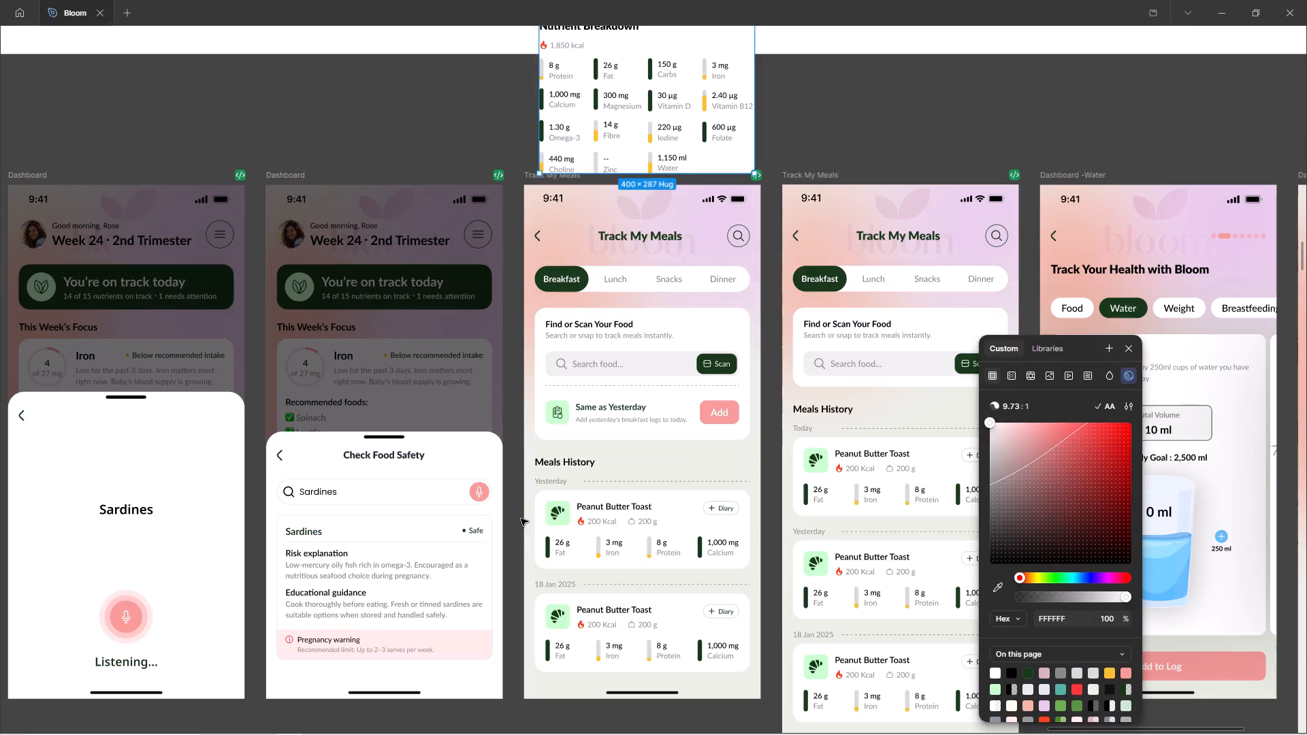
pyautogui.hotkey('alt', 'Tab')
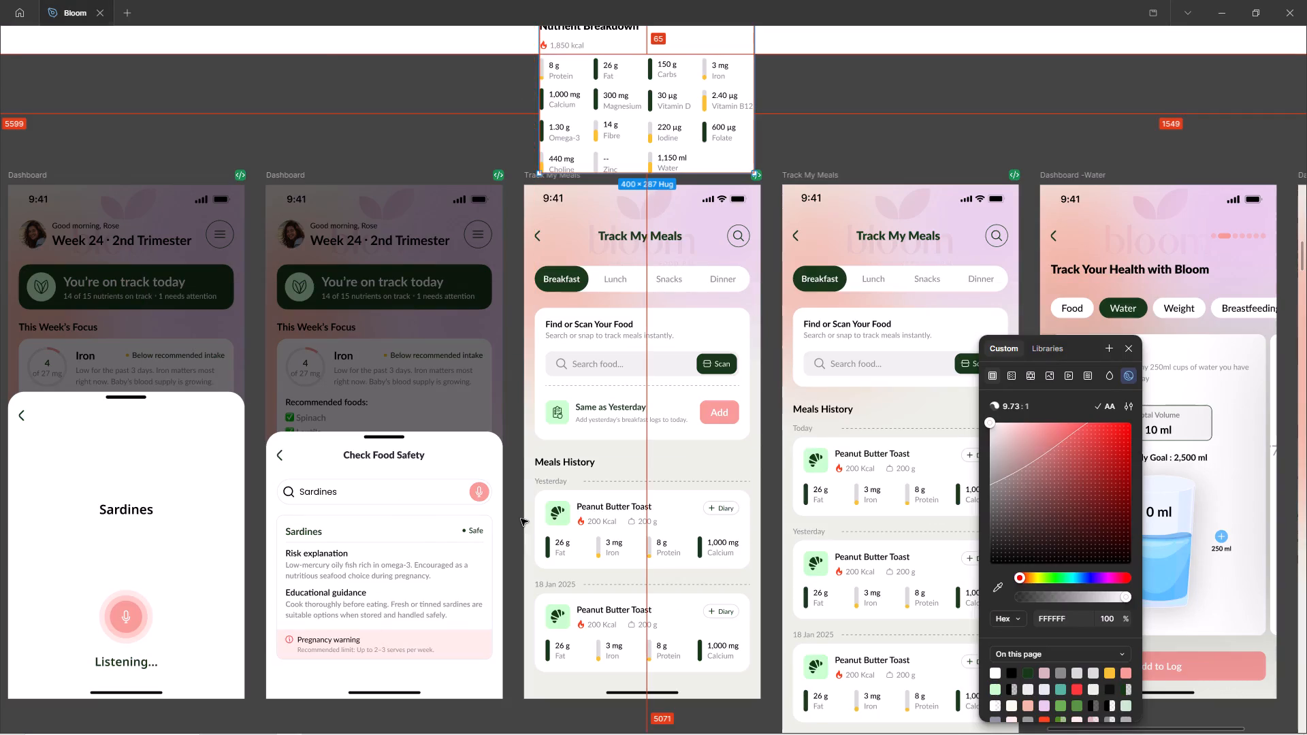
pyautogui.hotkey('alt', 'Tab')
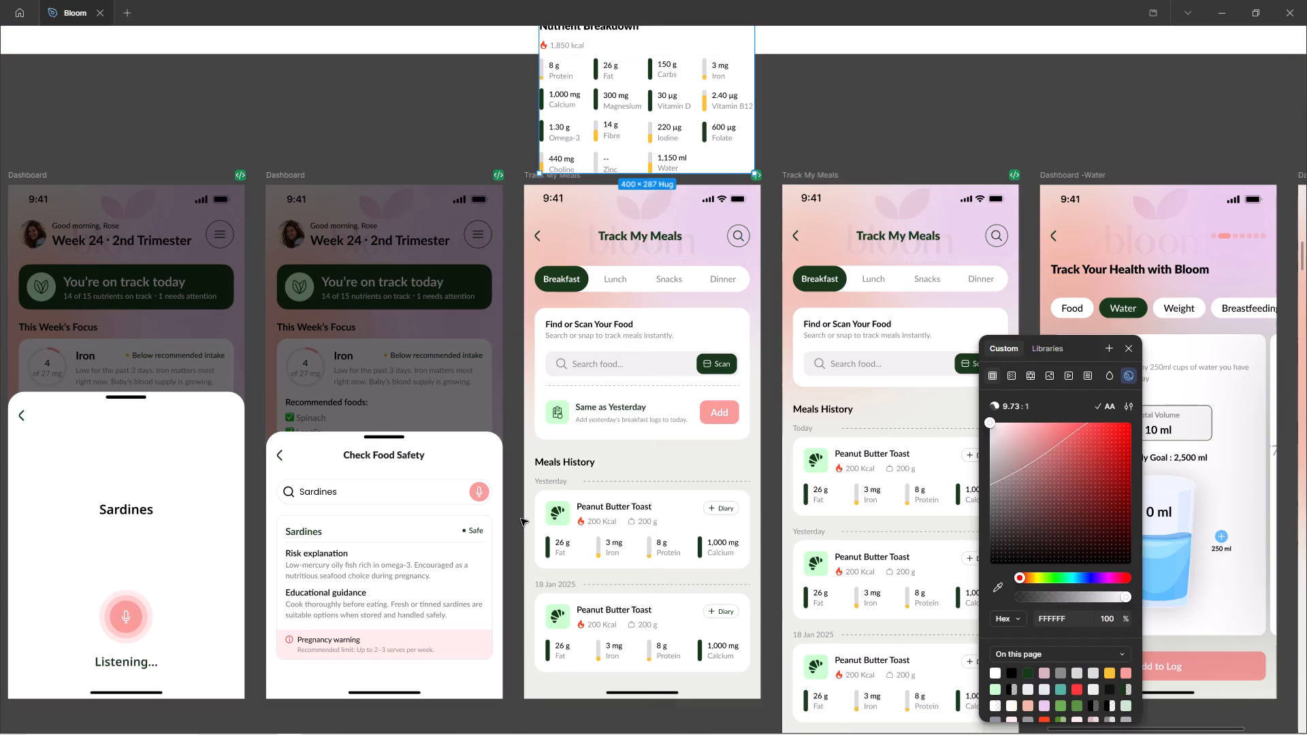
pyautogui.hotkey('alt', 'Tab')
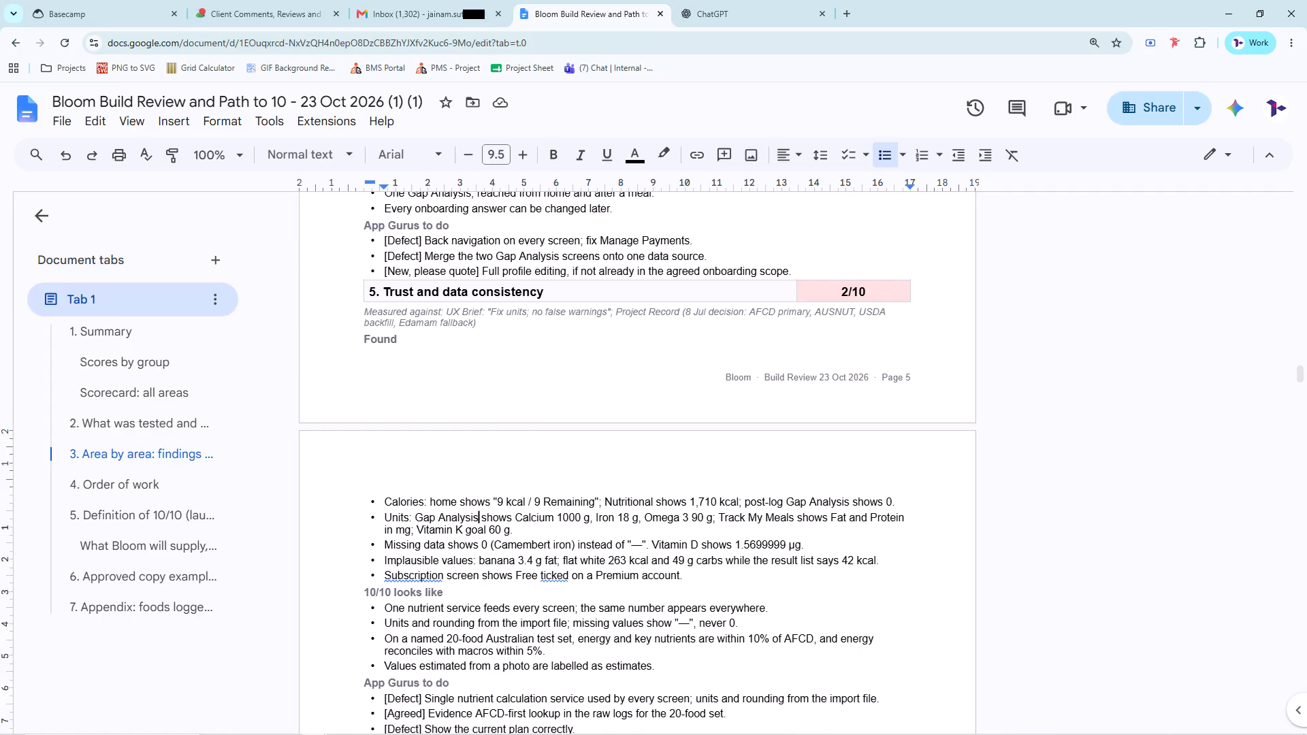
pyautogui.hotkey('alt', 'Tab')
pyautogui.hotkey('alt', 'Tab')
# Search the Figma page for "vitamin k", and clear the search term once checked.
pyautogui.hotkey('alt', 'Tab')
pyautogui.hotkey('ctrl', 'f')
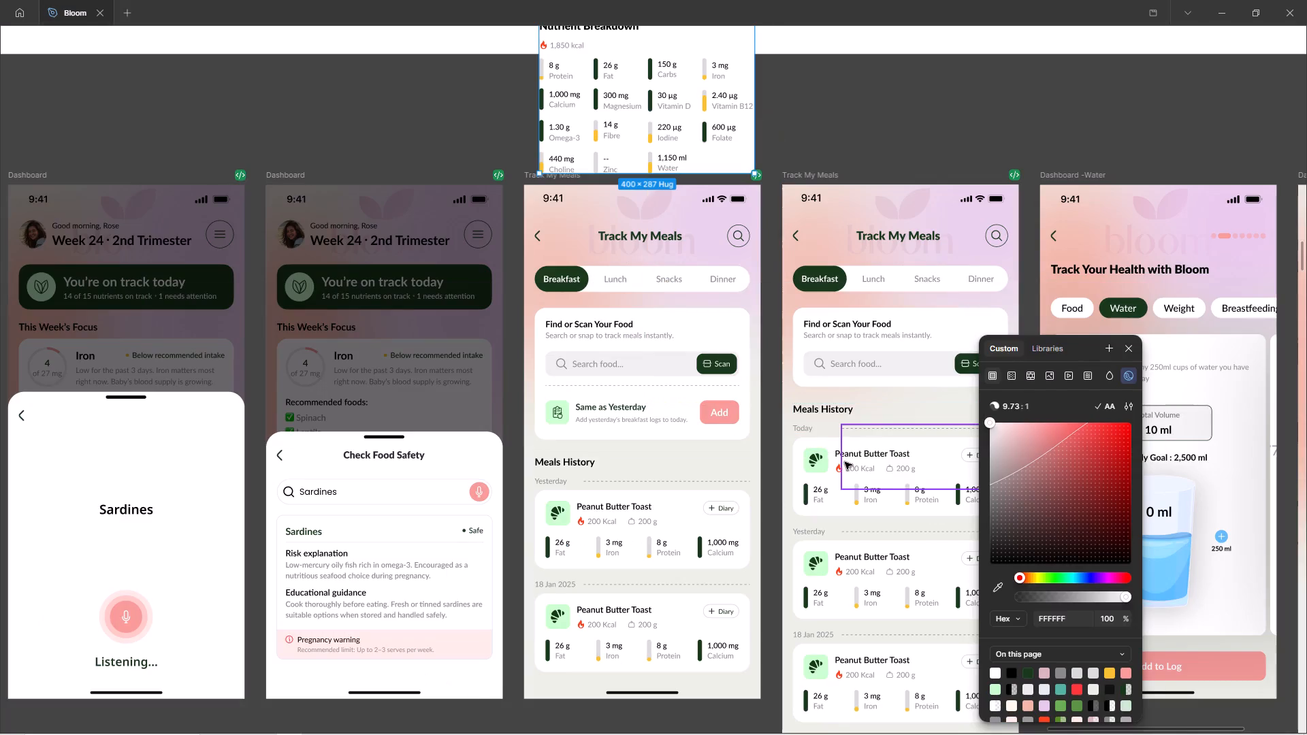
pyautogui.write('vitami')
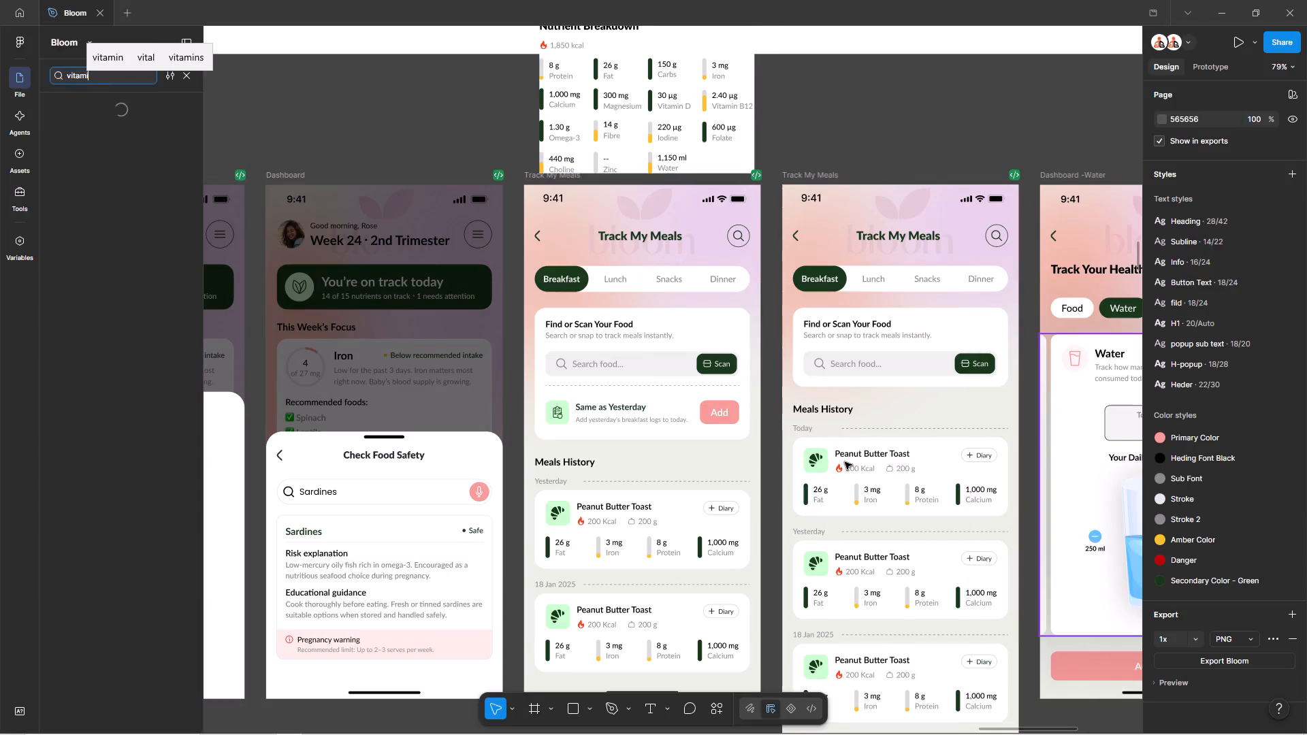
pyautogui.write('n')
pyautogui.press('space')
pyautogui.hotkey('shift', 'k')
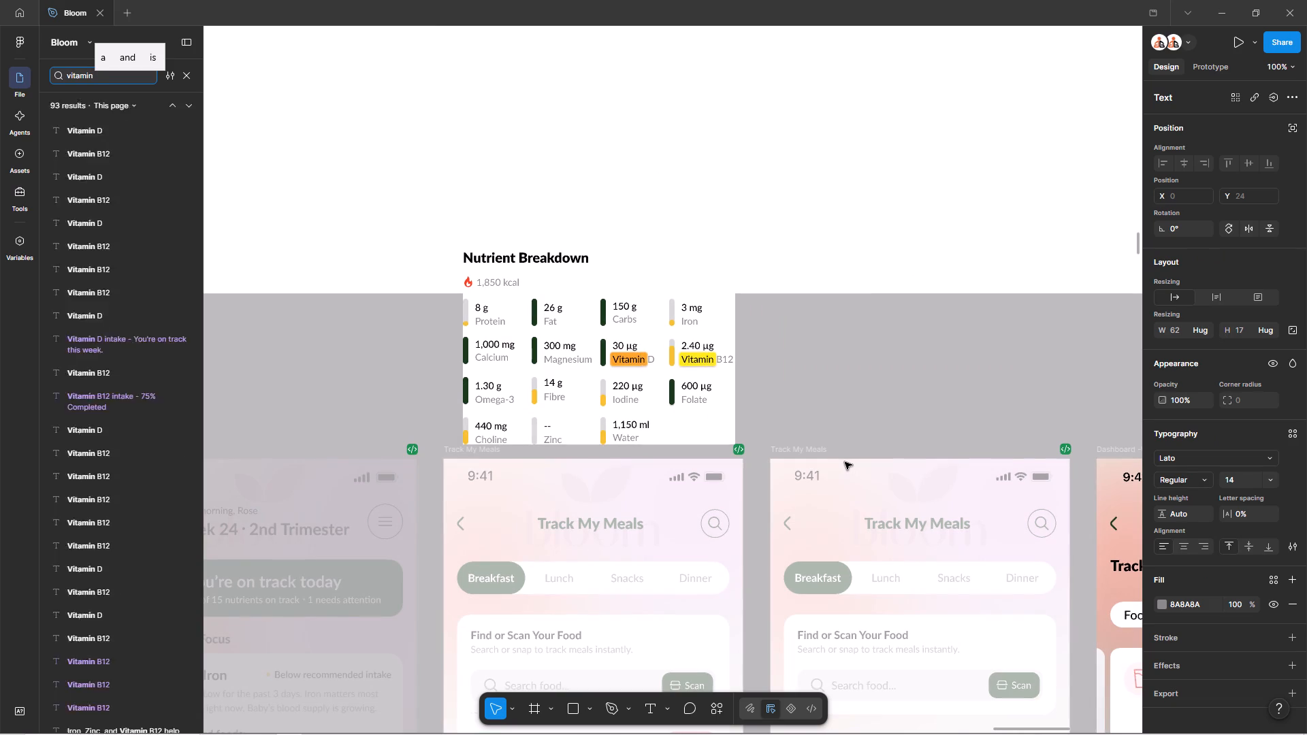
pyautogui.press('BackSpace')
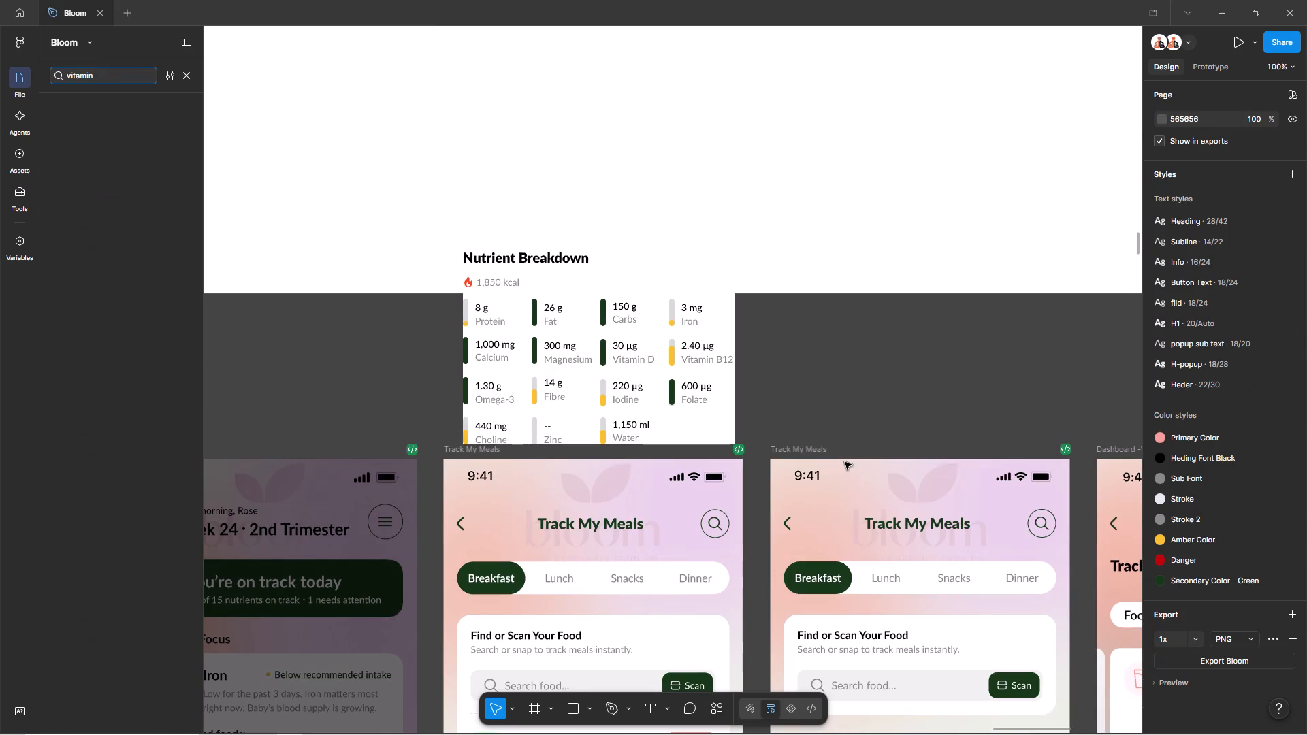
pyautogui.press('k')
pyautogui.hotkey('ctrl', 'a')
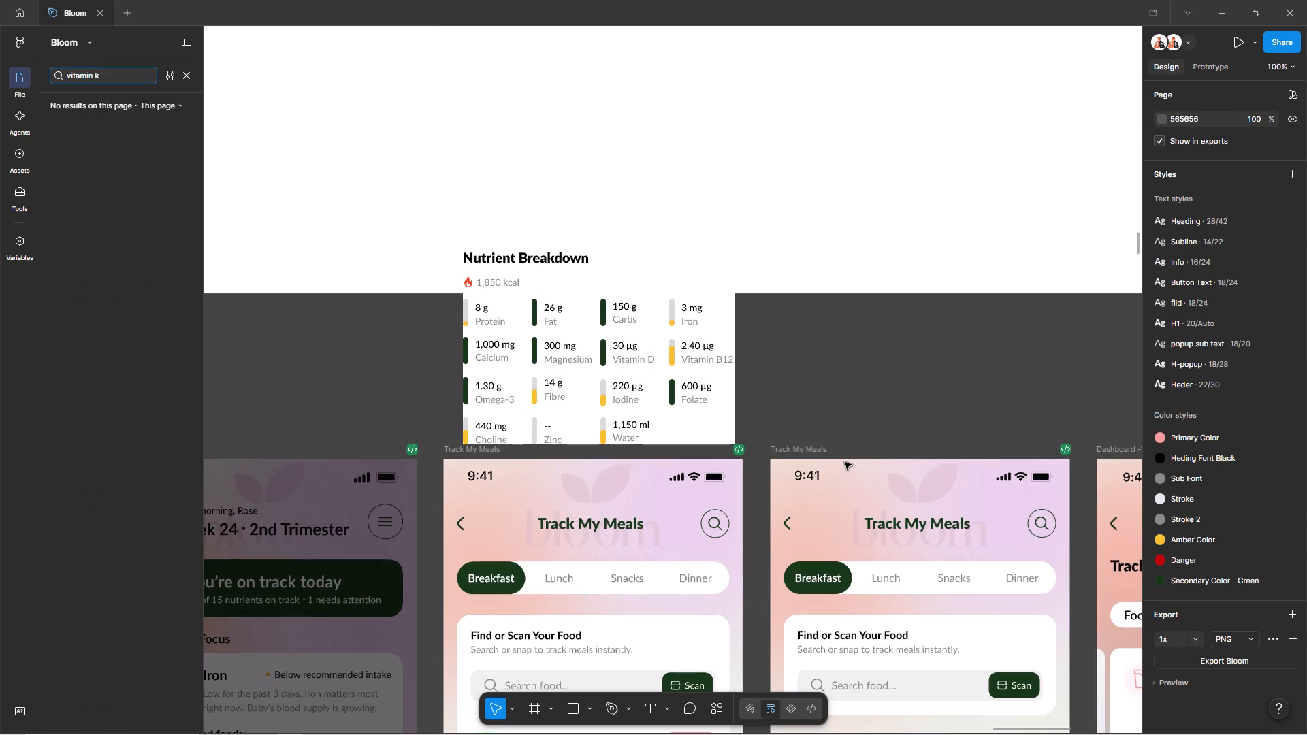
pyautogui.press('BackSpace')
# Compare the review document's units and missing-data findings with the values in the Nutrient Breakdown copy in Figma.
pyautogui.hotkey('alt', 'Tab')
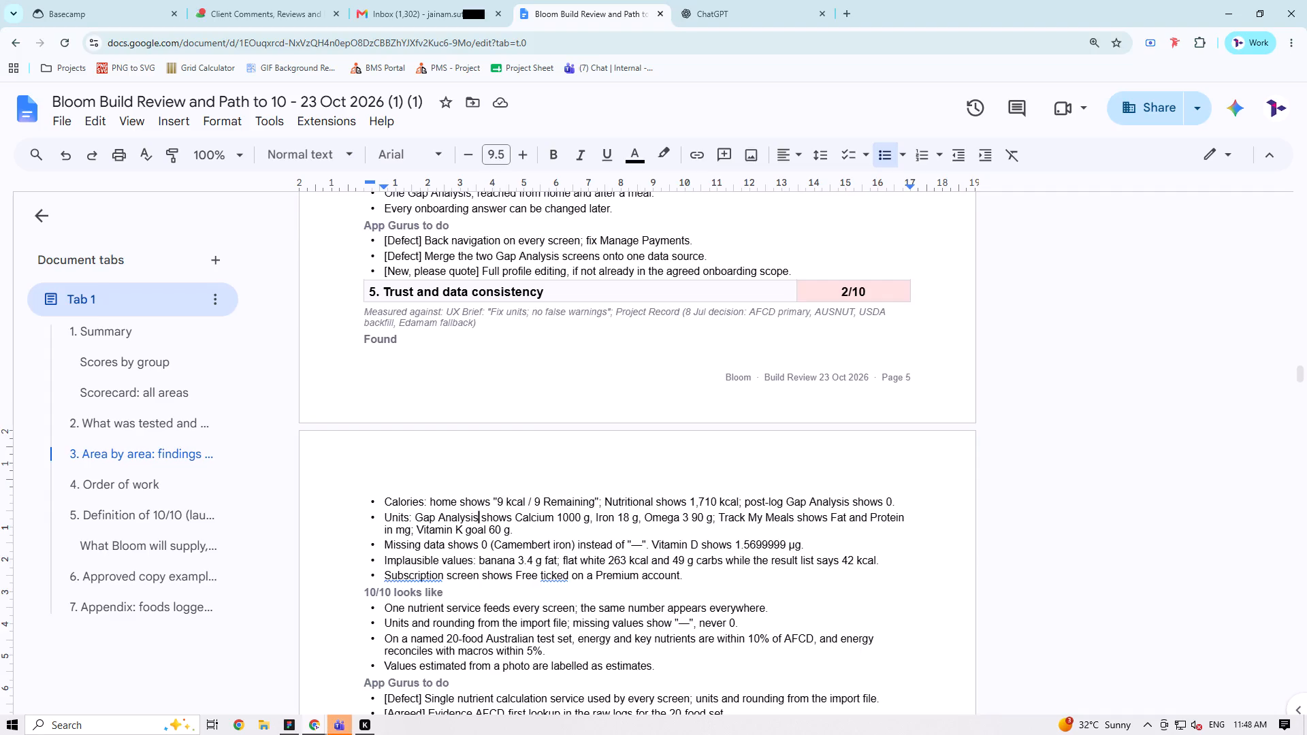
pyautogui.hotkey('alt', 'Tab')
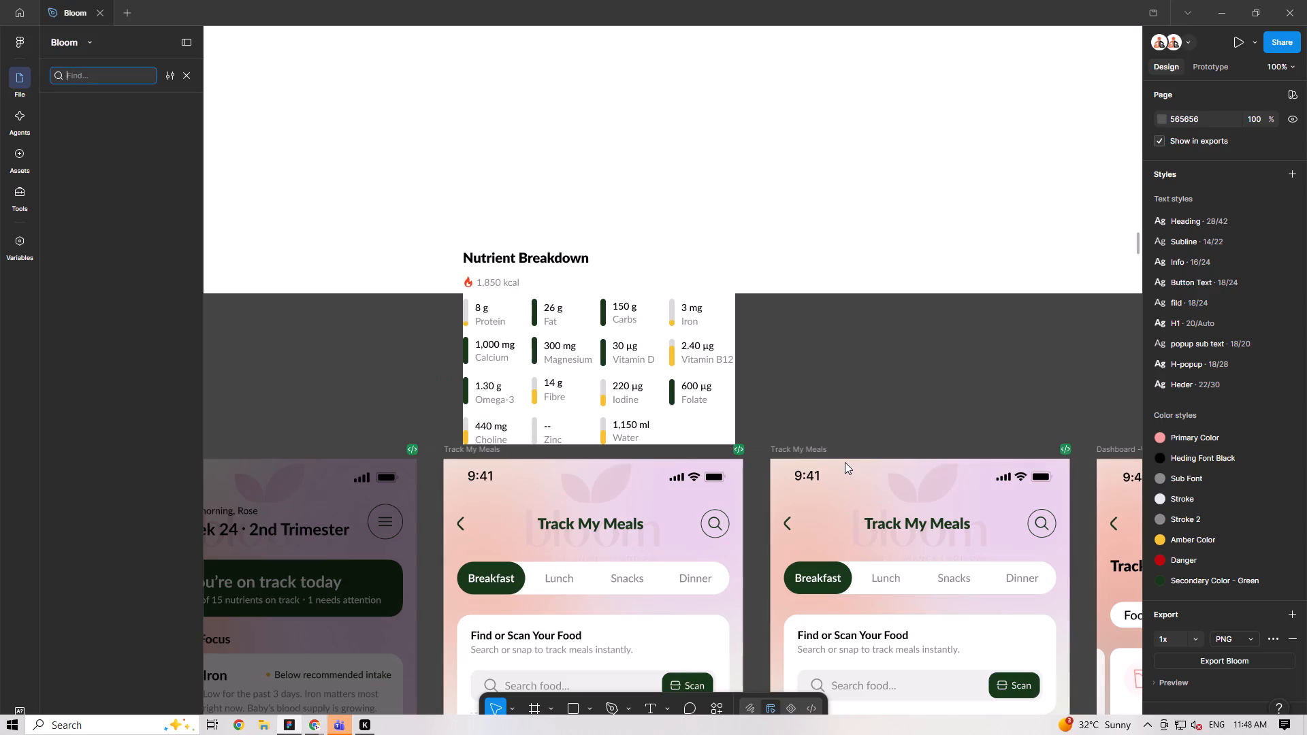
pyautogui.keyDown('ctrl'); pyautogui.scroll(4, 607, 384); pyautogui.keyUp('ctrl')
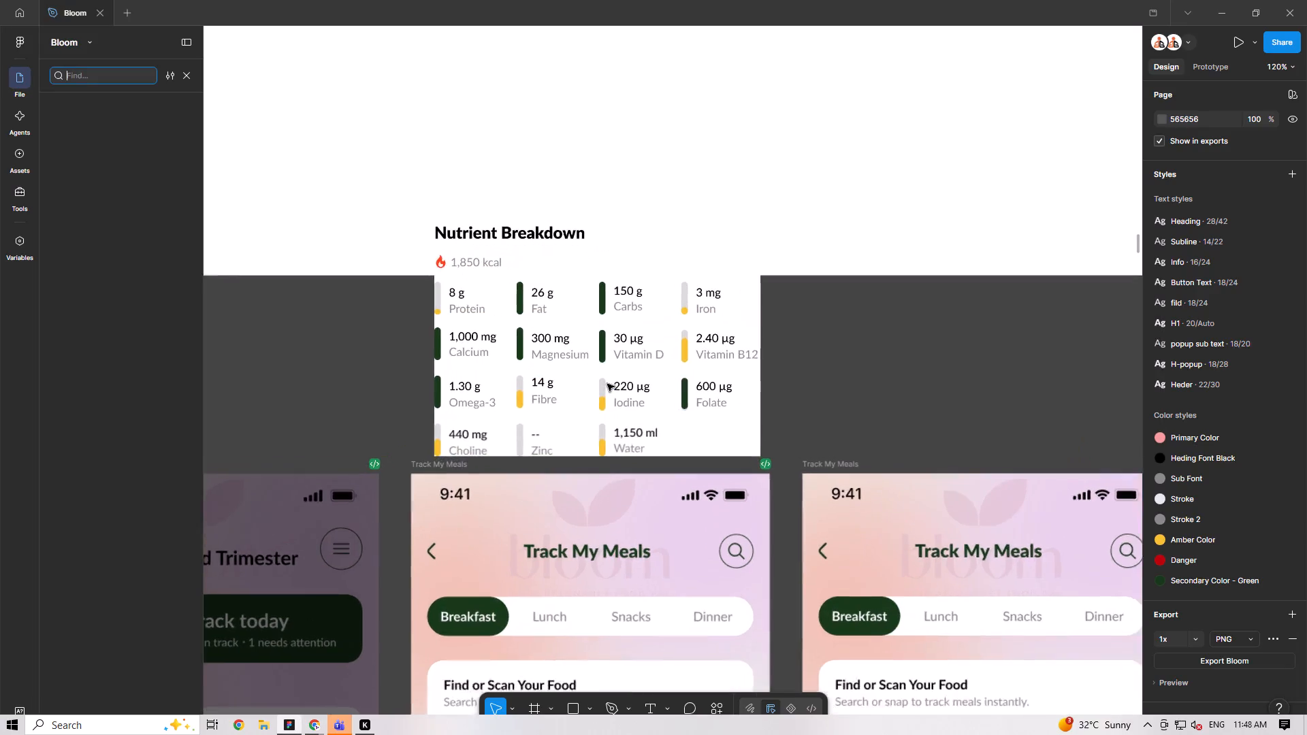
pyautogui.hotkey('alt', 'Tab')
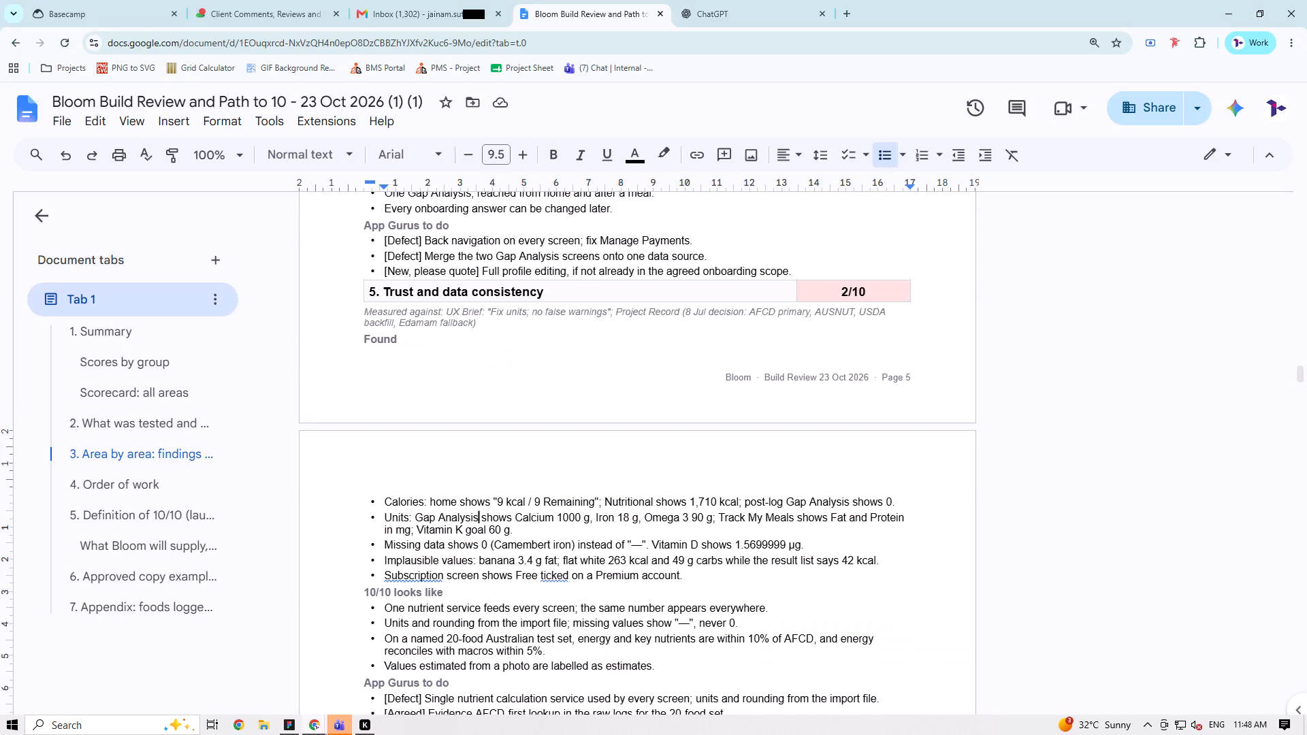